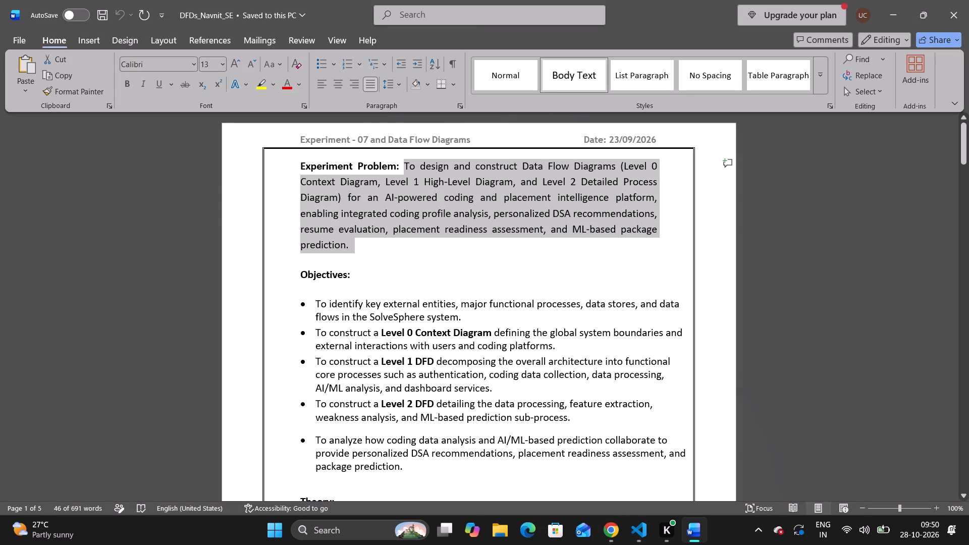
In the Word document's page header, change the experiment number to 08.
click(472, 140)
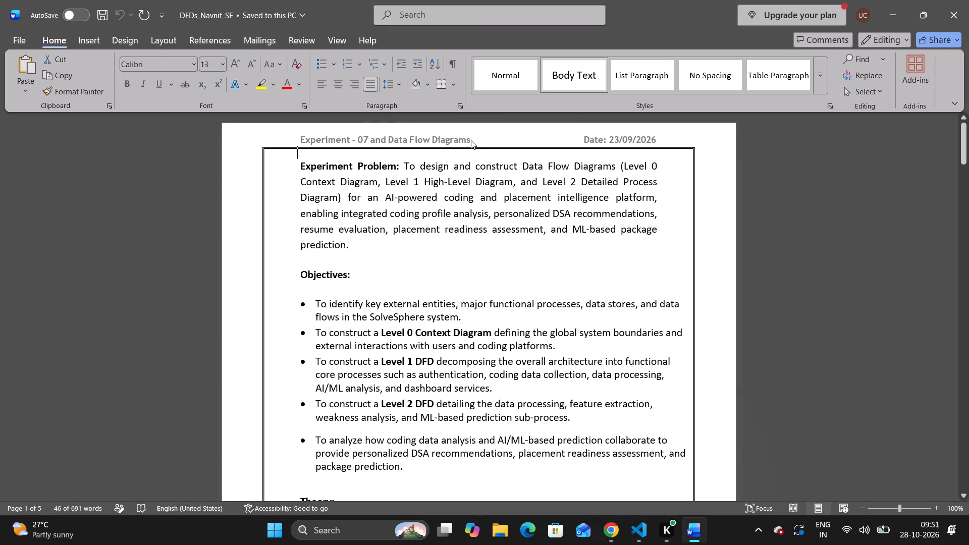
double_click(357, 137)
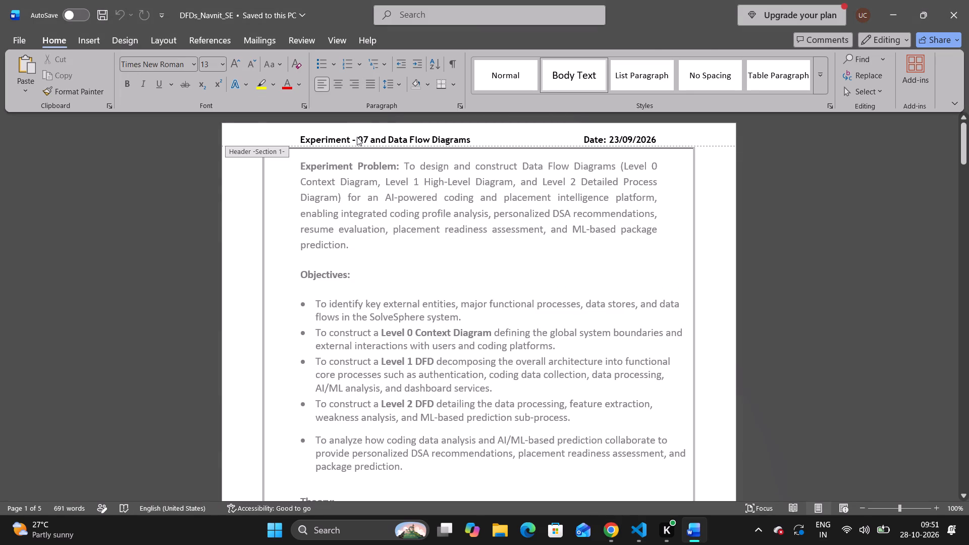
click(364, 137)
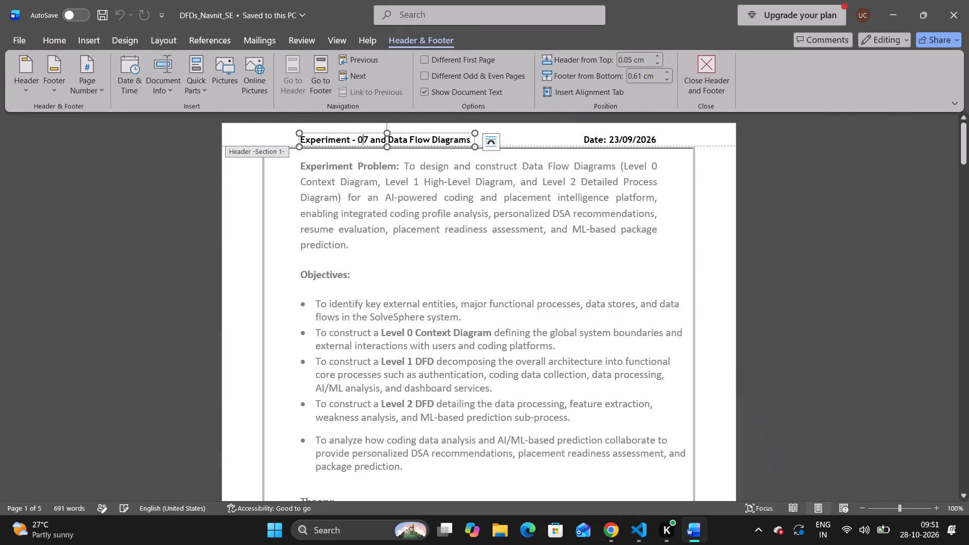
key(Right)
key(BackSpace)
key(8)
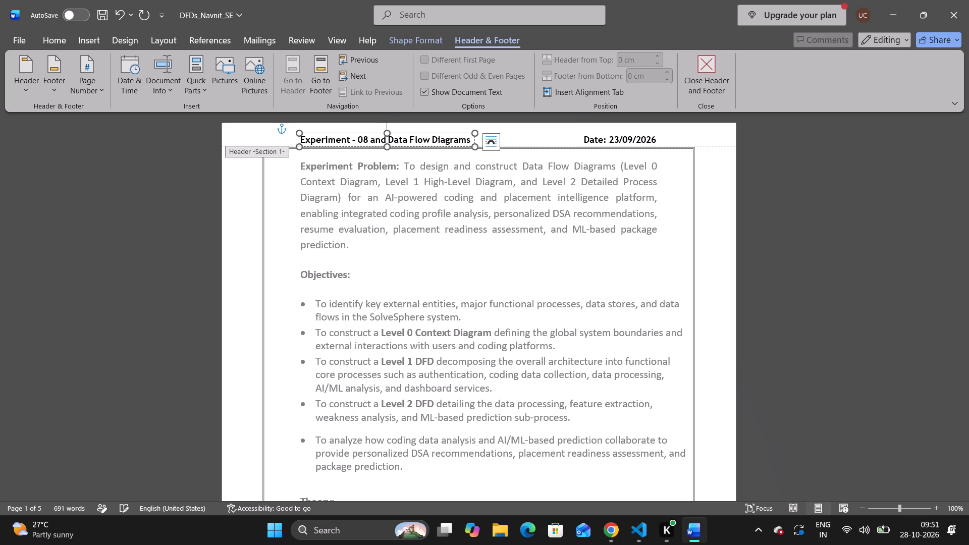
Replace "and Data Flow Diagrams" in the header with "Class Diagram and Object".
key(Right)
key(Right)
key(Right)
key(Right)
key(Right)
key(Right)
key(Right)
key(Right)
key(Right)
key(Right)
key(Right)
key(Right)
key(Right)
key(Right)
key(Right)
key(Right)
key(Right)
key(Right)
key(Right)
key(Right)
key(Right)
key(Right)
key(BackSpace)
key(BackSpace)
key(BackSpace)
key(BackSpace)
key(BackSpace)
key(BackSpace)
key(BackSpace)
key(BackSpace)
key(BackSpace)
key(BackSpace)
key(BackSpace)
key(BackSpace)
key(BackSpace)
key(BackSpace)
key(BackSpace)
key(BackSpace)
key(BackSpace)
key(BackSpace)
key(BackSpace)
key(BackSpace)
key(BackSpace)
key(BackSpace)
key(BackSpace)
key(BackSpace)
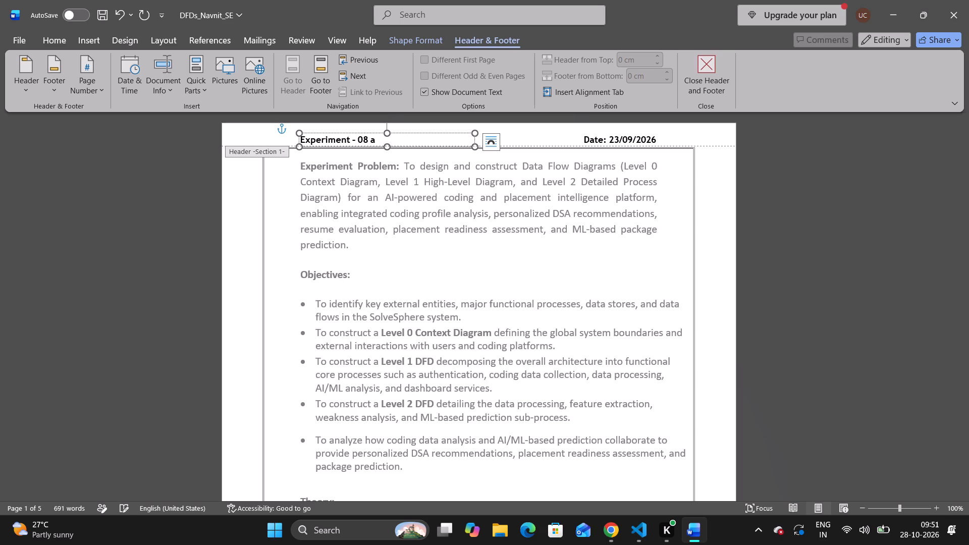
key(BackSpace)
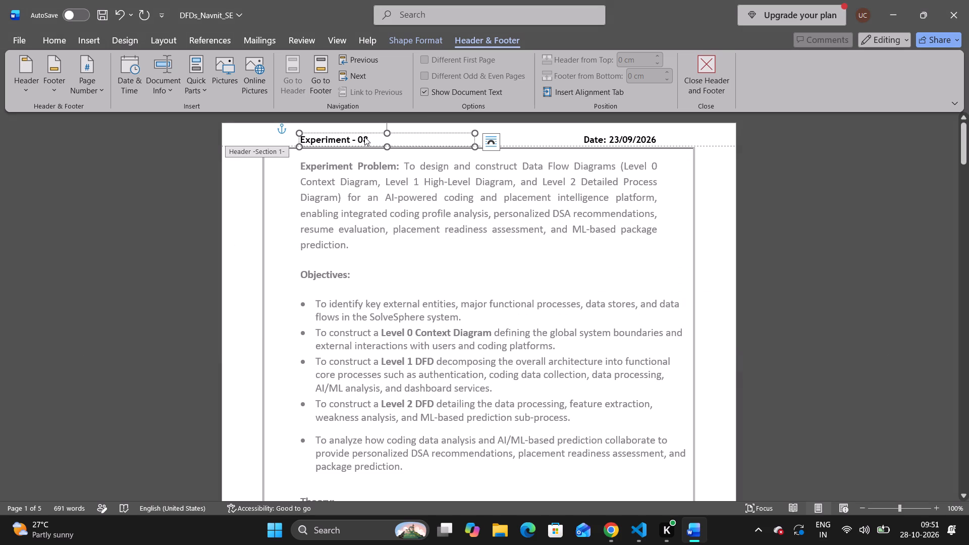
text(Class)
key(space)
text(Diagram and)
key(space)
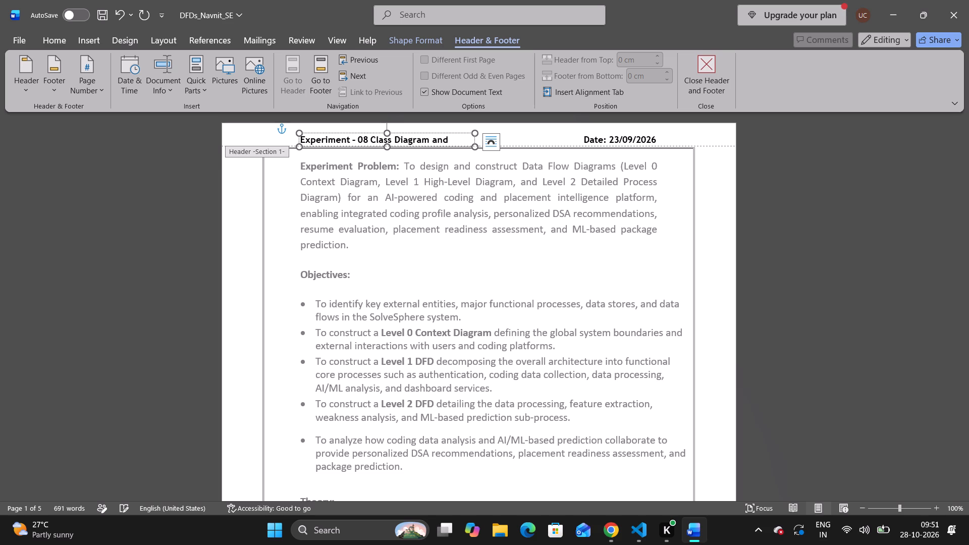
text(Obh)
key(BackSpace)
text(ject)
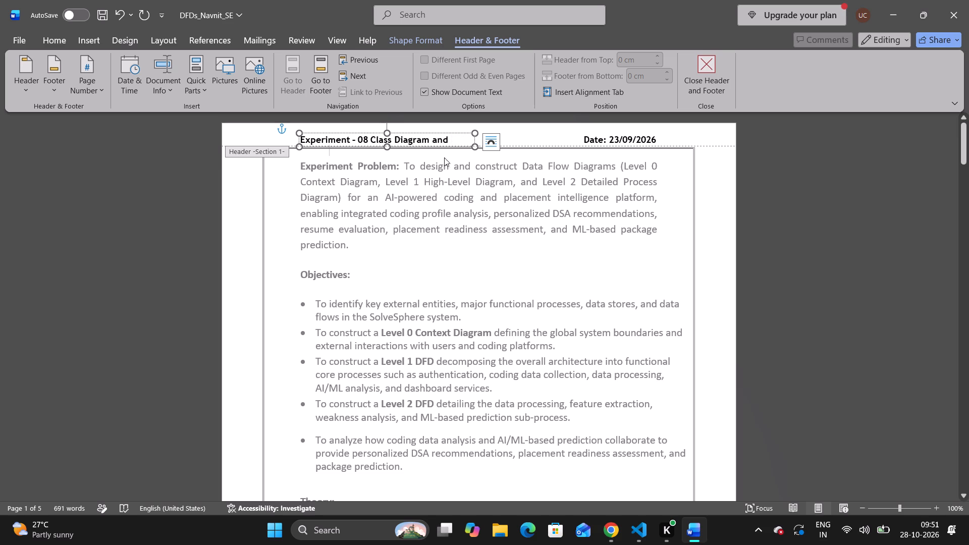
Reword the header title after the experiment number as "Class and Object diagram".
click(450, 138)
key(BackSpace)
key(BackSpace)
key(BackSpace)
key(BackSpace)
key(BackSpace)
key(BackSpace)
key(BackSpace)
key(BackSpace)
key(BackSpace)
key(BackSpace)
key(BackSpace)
key(BackSpace)
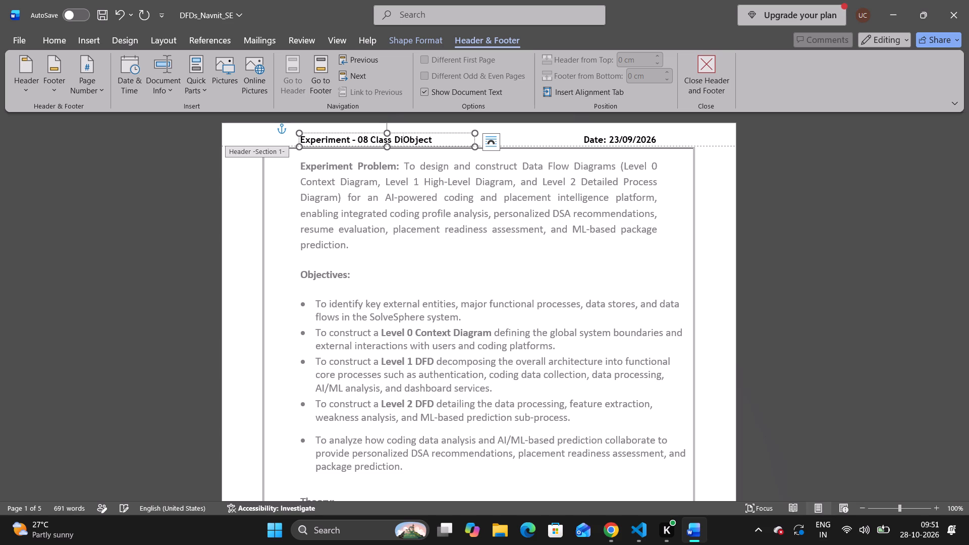
key(BackSpace)
key(BackSpace)
text(and)
key(space)
key(Right)
key(Right)
key(Right)
key(Right)
key(Right)
key(Right)
key(Right)
key(Right)
key(Right)
key(space)
text(dai)
key(BackSpace)
key(BackSpace)
text(iagra)
key(m)
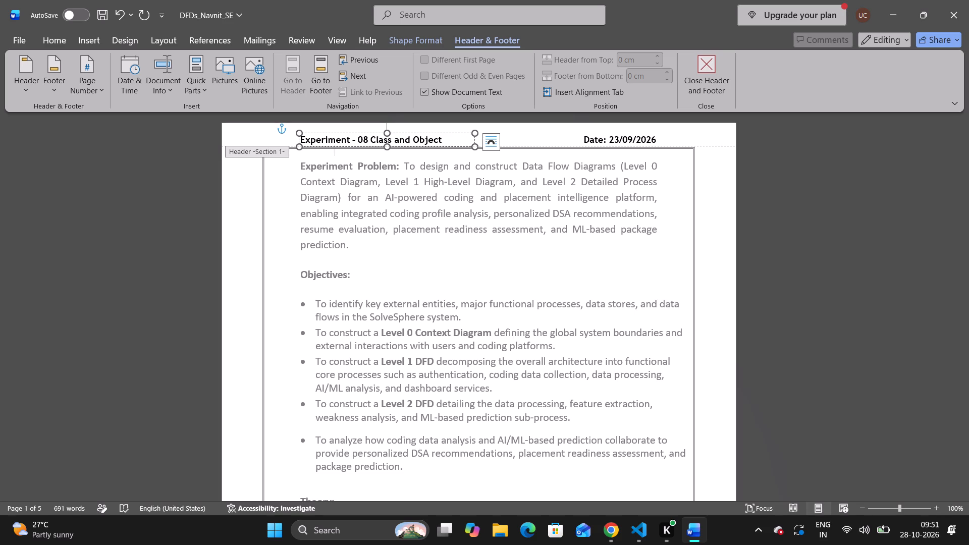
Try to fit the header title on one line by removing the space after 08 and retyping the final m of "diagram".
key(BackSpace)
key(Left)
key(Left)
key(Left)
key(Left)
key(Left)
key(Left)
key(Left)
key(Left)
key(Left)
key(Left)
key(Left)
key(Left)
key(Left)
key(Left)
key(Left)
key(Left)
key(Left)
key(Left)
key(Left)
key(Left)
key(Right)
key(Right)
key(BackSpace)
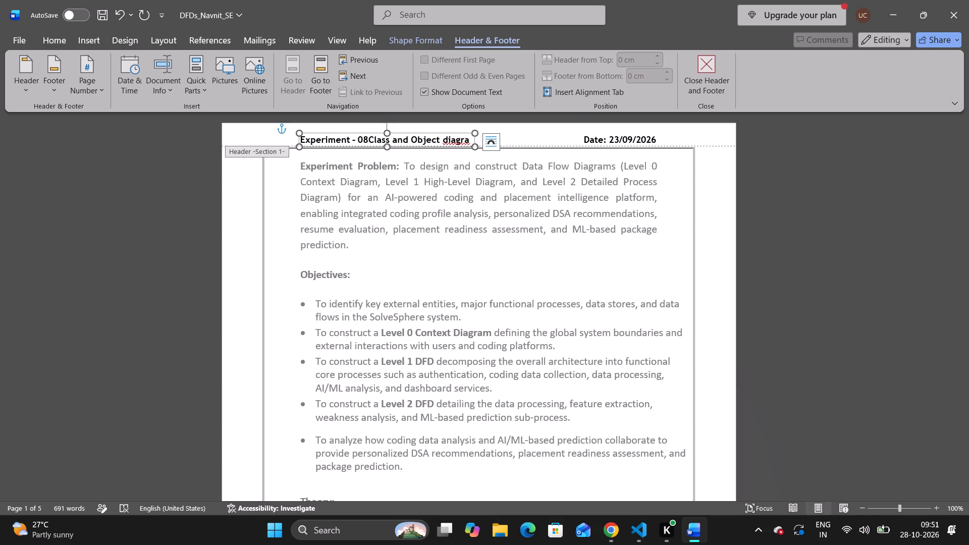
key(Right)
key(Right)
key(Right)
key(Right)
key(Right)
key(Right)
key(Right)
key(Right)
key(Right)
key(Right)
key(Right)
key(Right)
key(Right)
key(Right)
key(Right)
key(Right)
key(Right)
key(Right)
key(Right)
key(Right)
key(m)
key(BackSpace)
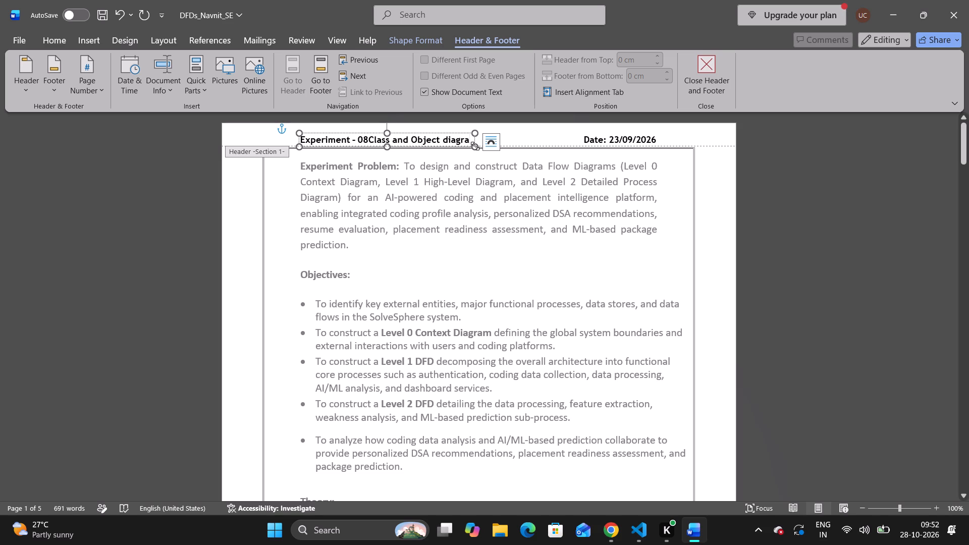
Widen the header title's text box slightly and complete the last word as "diagram".
drag(475, 146, 482, 146)
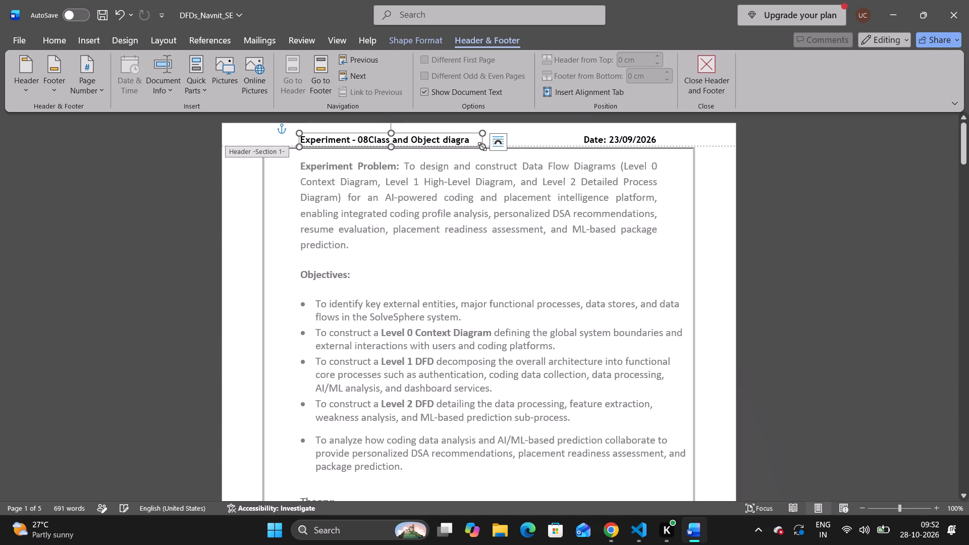
click(470, 142)
key(m)
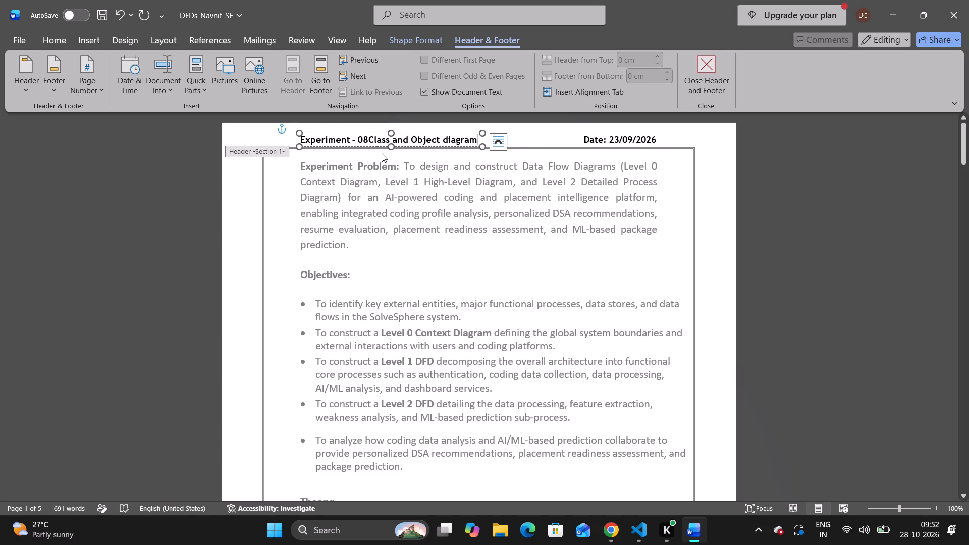
Insert a space between 08 and "Class" in the header title, and return to the document body.
click(369, 143)
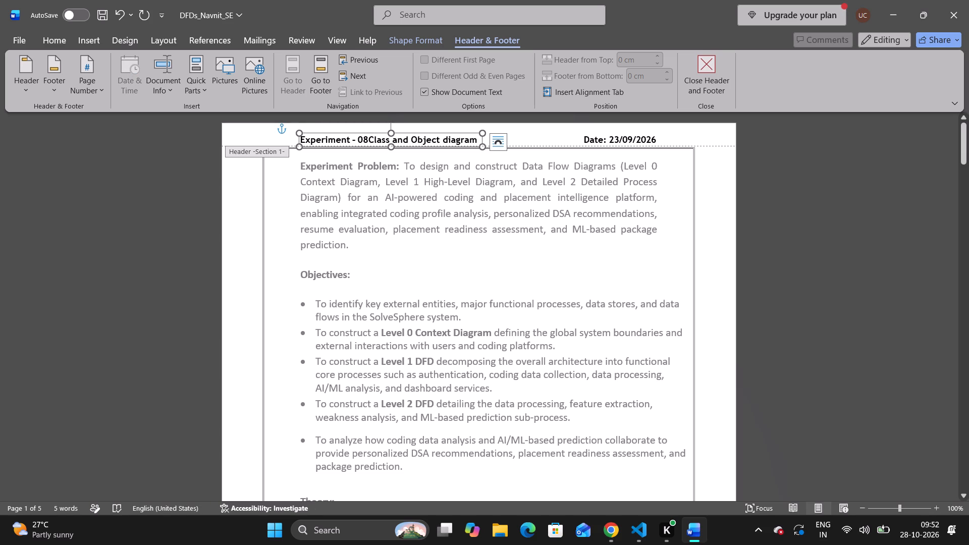
click(368, 137)
key(space)
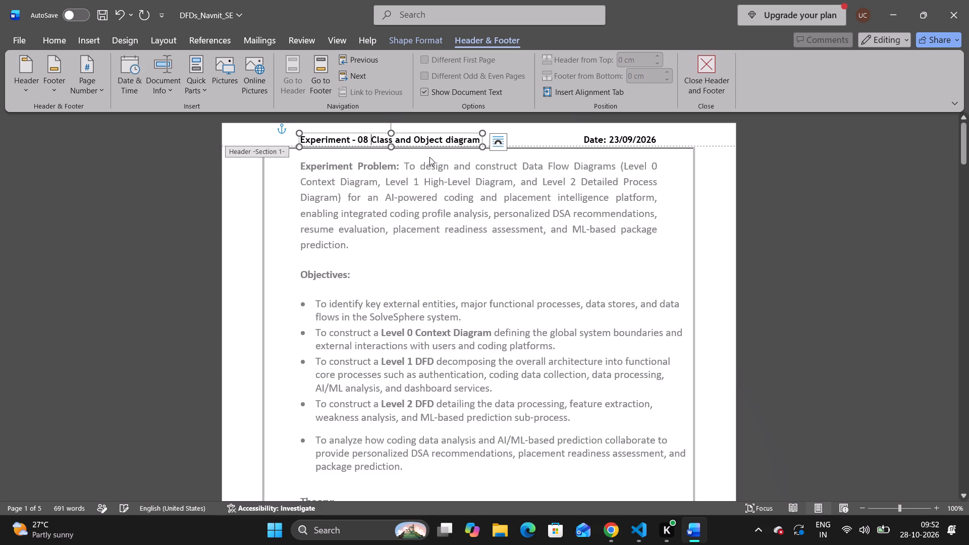
click(457, 138)
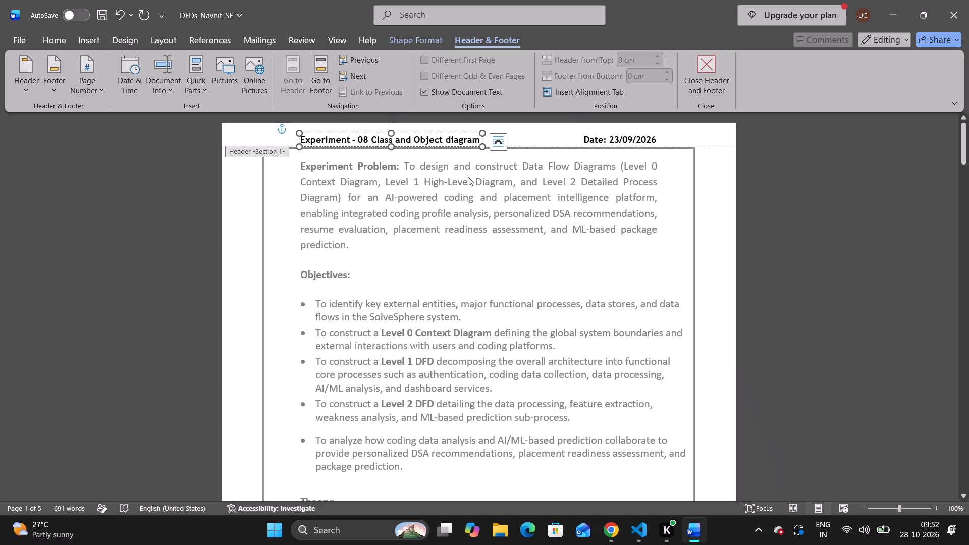
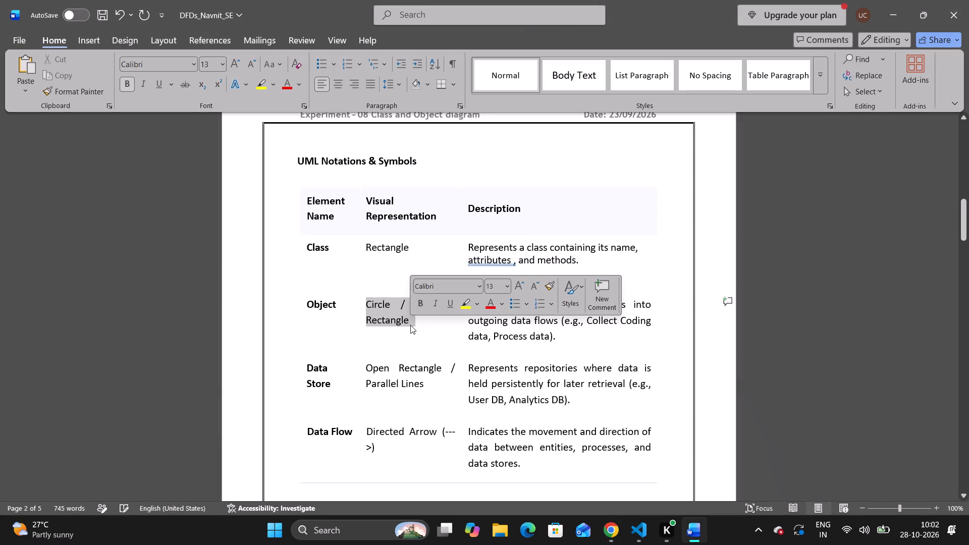
key(ctrl+v)
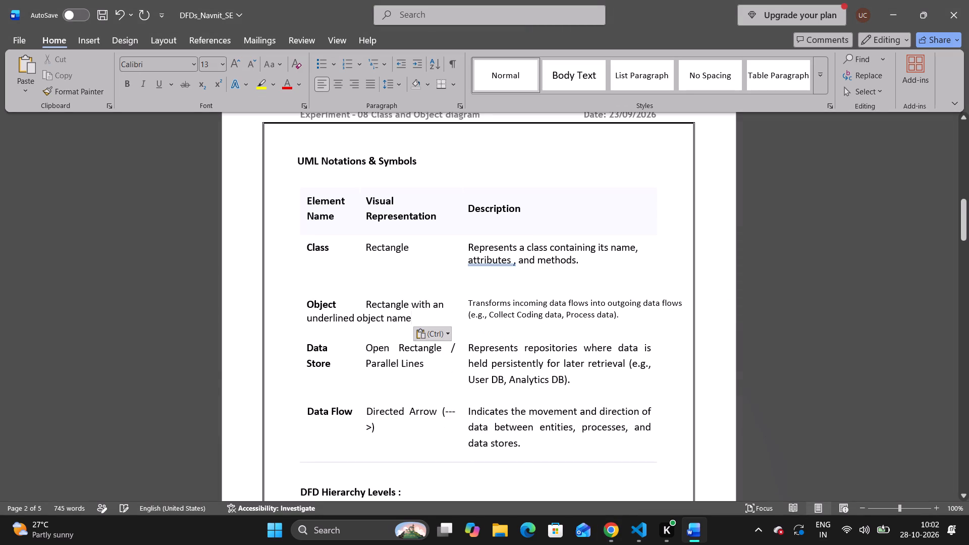
Indent the wrapped text "underlined object name" so it lines up under "Rectangle with an" in the Object row.
click(307, 322)
key(Tab)
key(Tab)
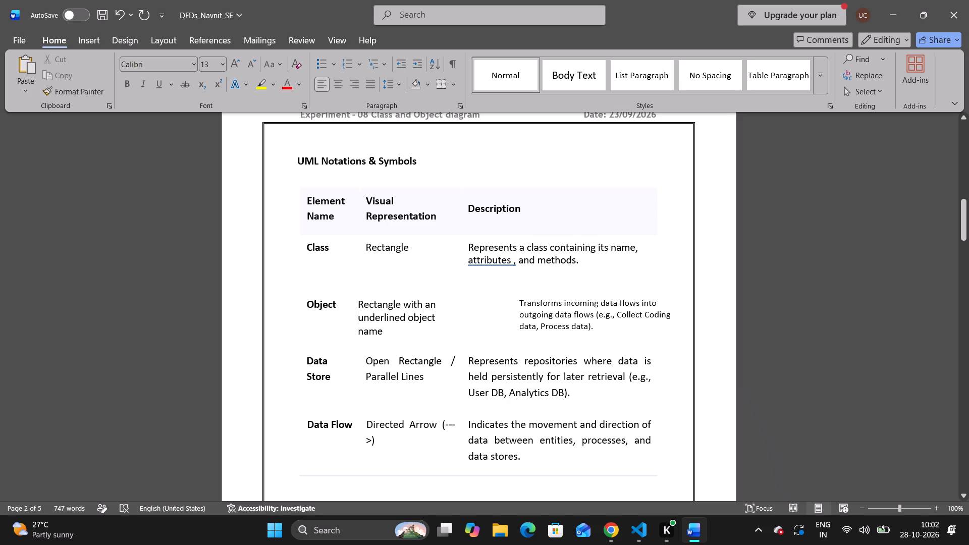
Delete the Object row's old description about transforming incoming data flows, along with the break before it.
click(468, 303)
drag(468, 303, 633, 342)
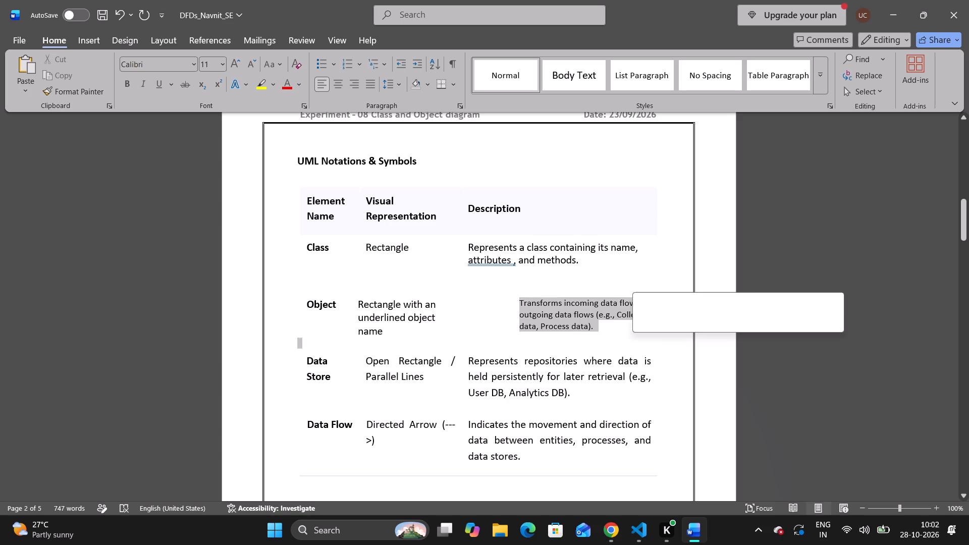
click(606, 330)
drag(606, 330, 523, 306)
key(BackSpace)
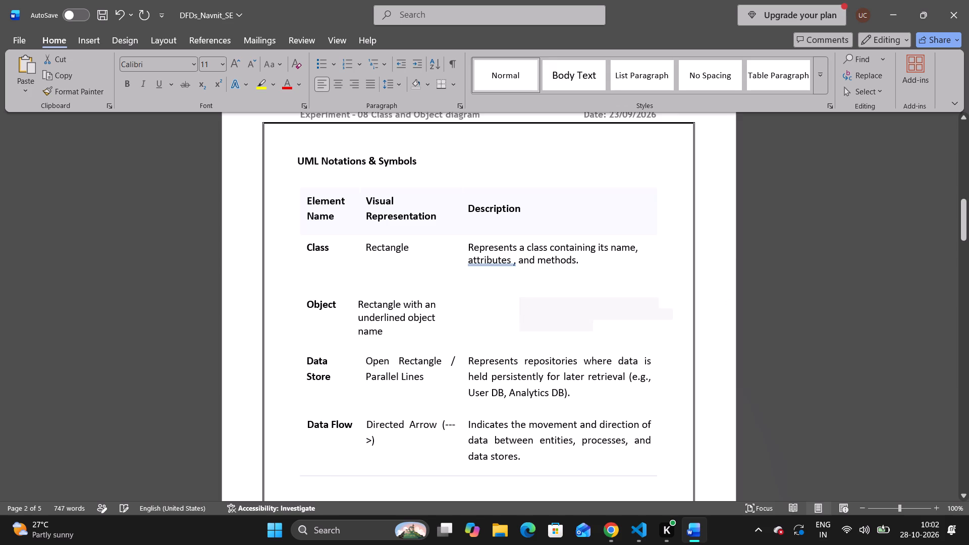
key(BackSpace)
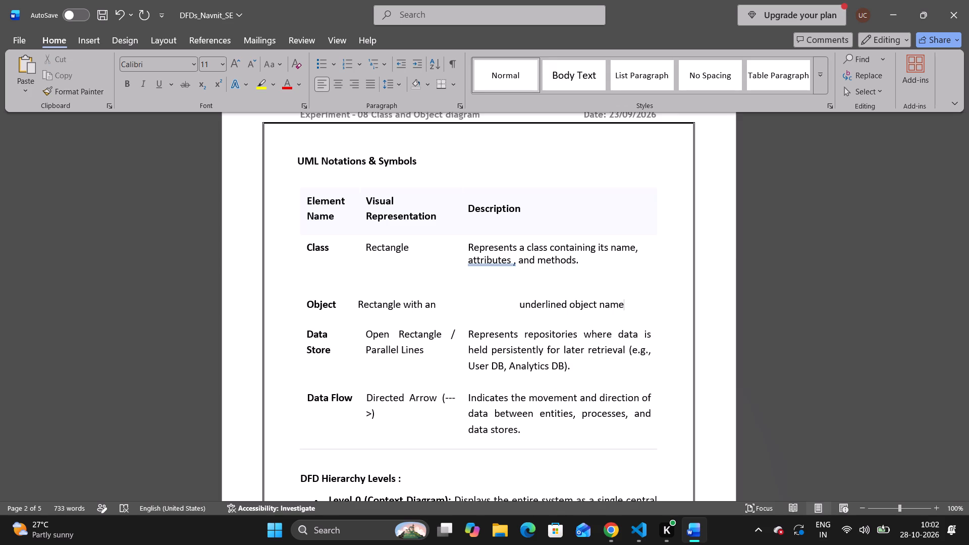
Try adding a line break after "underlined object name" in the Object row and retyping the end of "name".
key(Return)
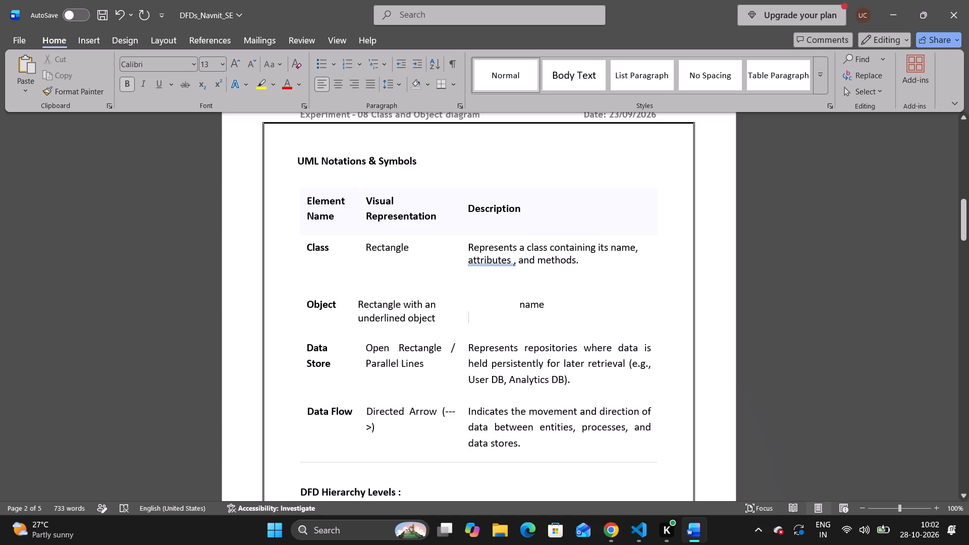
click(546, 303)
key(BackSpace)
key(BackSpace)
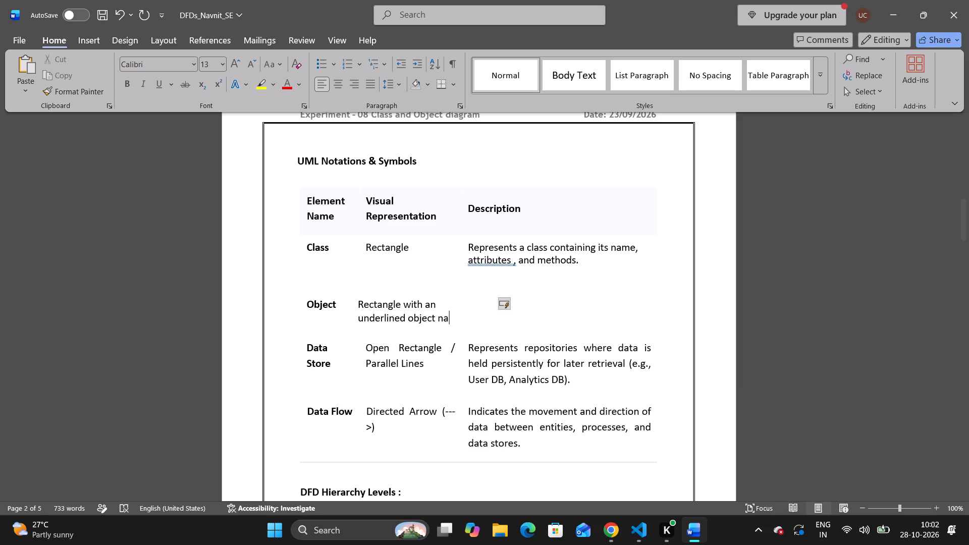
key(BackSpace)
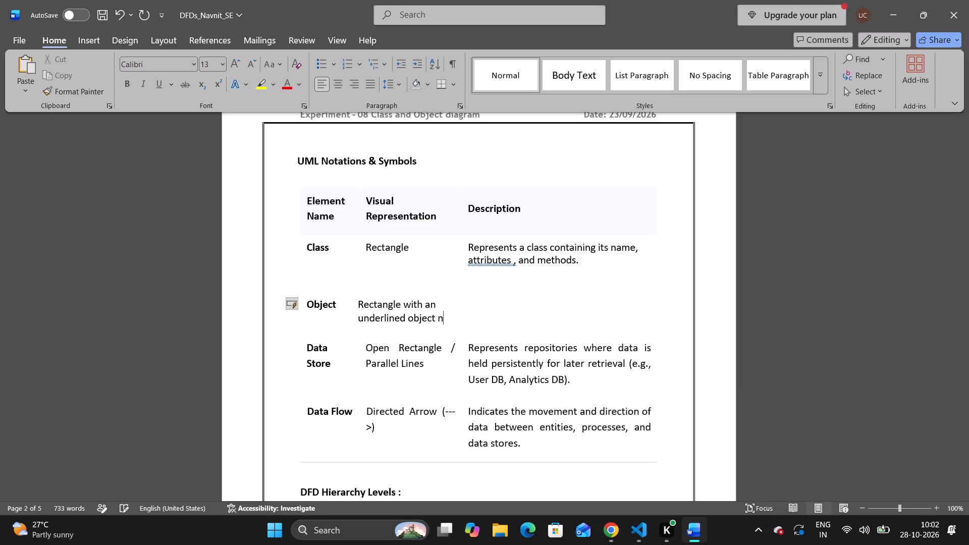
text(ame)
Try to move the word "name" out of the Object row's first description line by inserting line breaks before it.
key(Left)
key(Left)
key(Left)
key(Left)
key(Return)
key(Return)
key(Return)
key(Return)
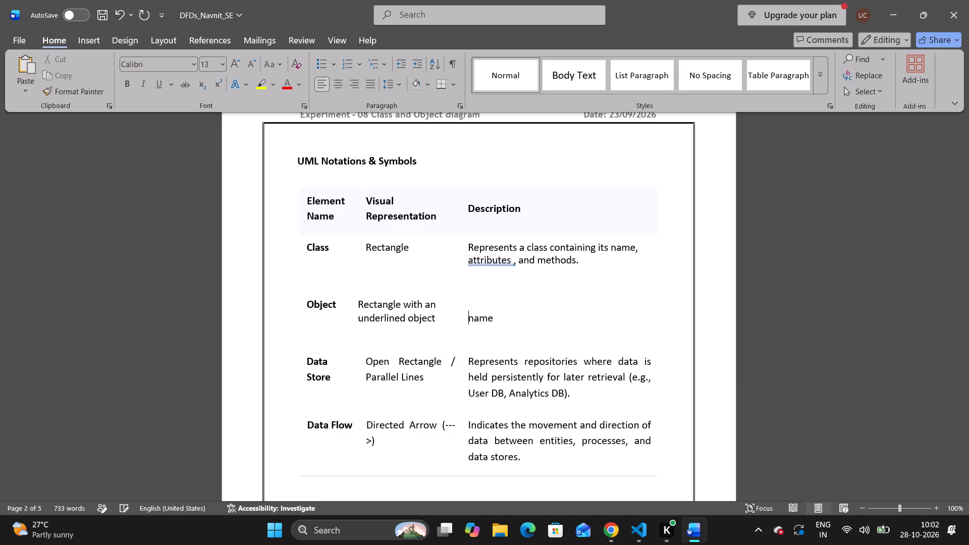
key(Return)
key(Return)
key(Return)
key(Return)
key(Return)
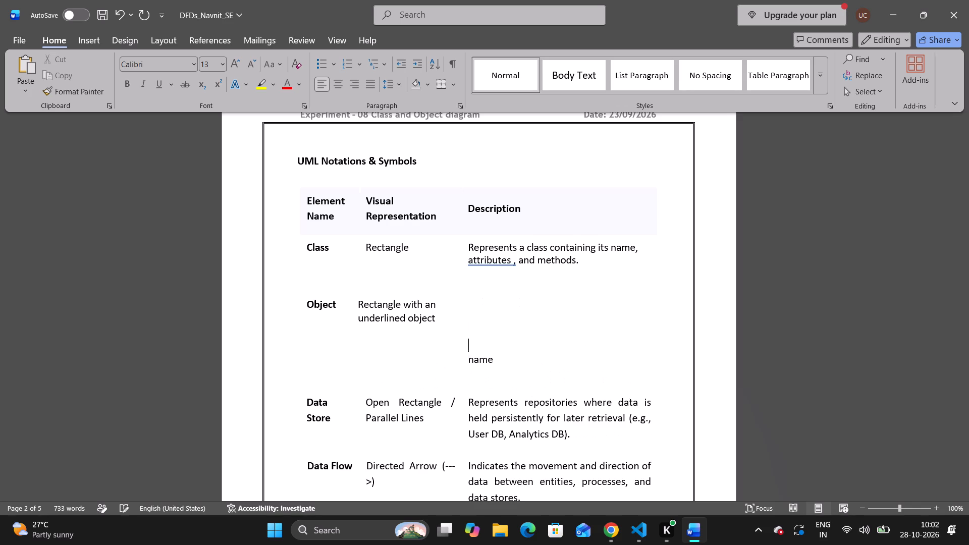
Undo the added line breaks, the retyping of "name" and the removal of the break before the Object row's description.
key(ctrl+z)
key(ctrl+z)
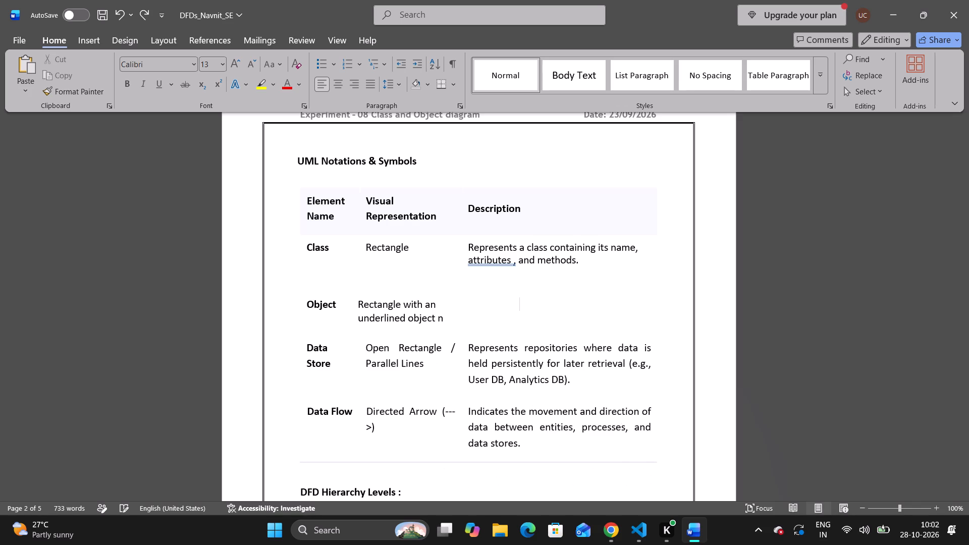
key(ctrl+z)
key(ctrl+z)
key(ctrl+z)
key(ctrl+z)
key(ctrl+z)
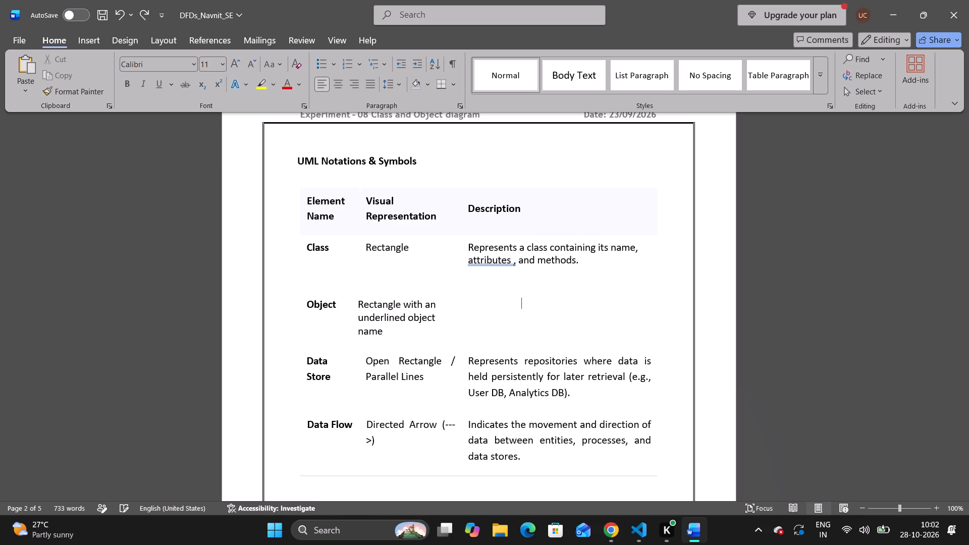
Place the insertion point in the Object row's empty description area, after the break following "name".
click(475, 307)
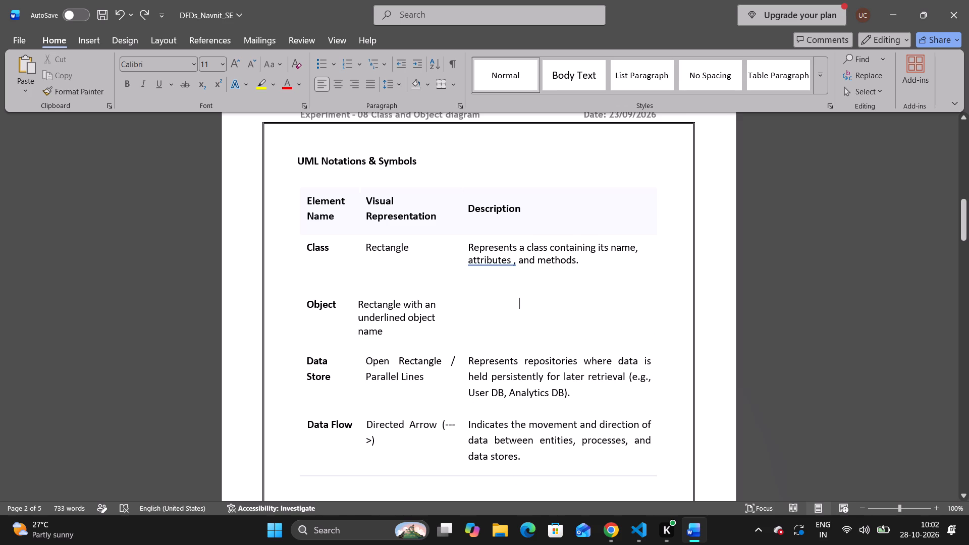
click(472, 305)
key(Left)
key(Left)
key(Right)
key(Right)
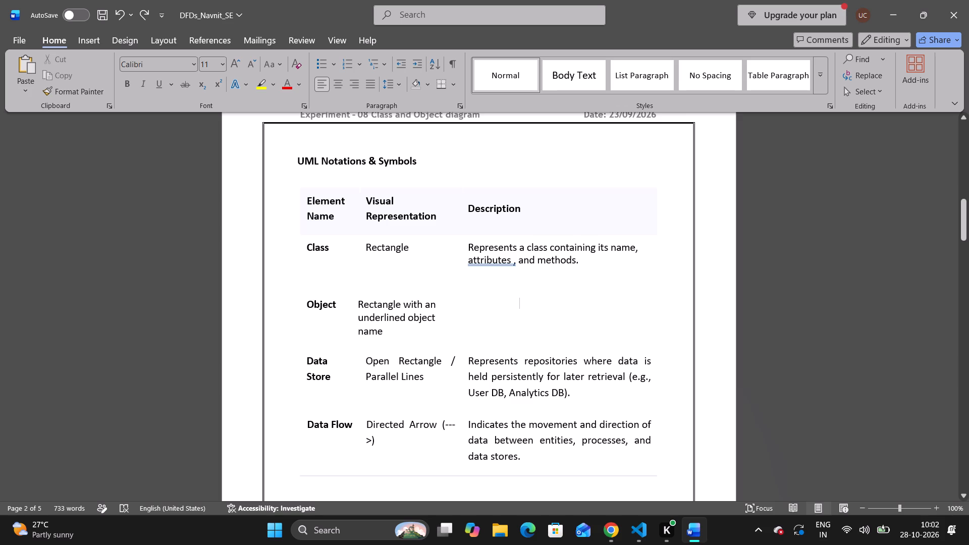
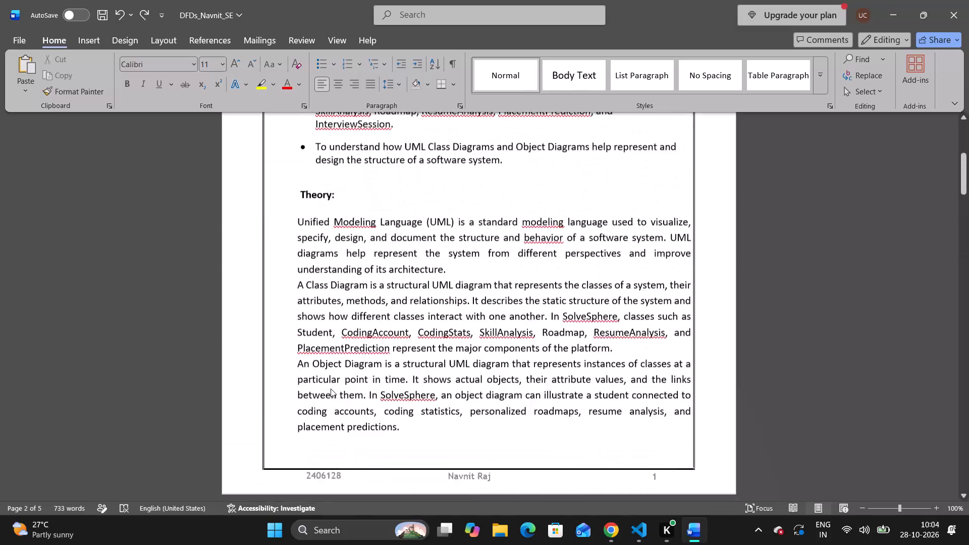
Review the document from the objectives and Theory through the UML notations table to the Level 1 DFD section.
scroll(331, 389, up, 2)
scroll(331, 389, down, 1)
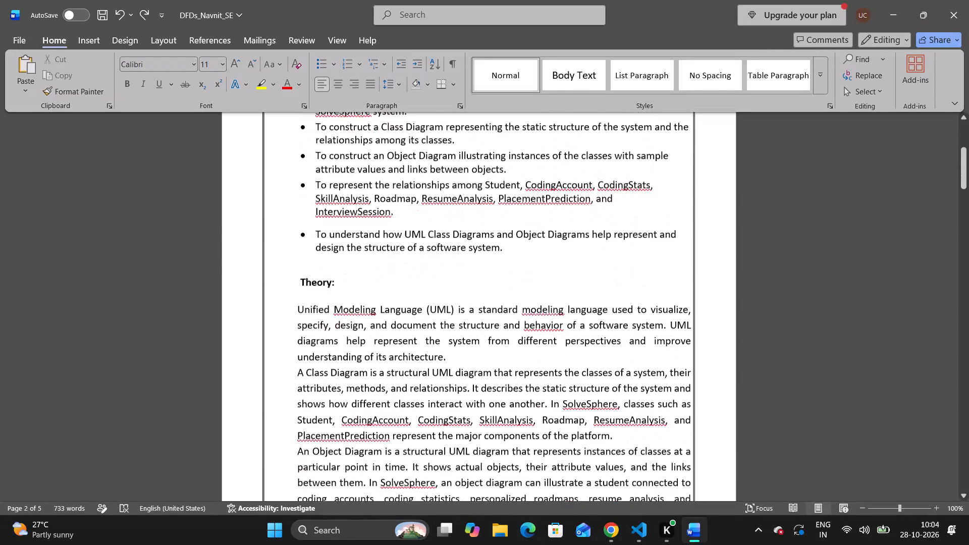
scroll(331, 389, down, 4)
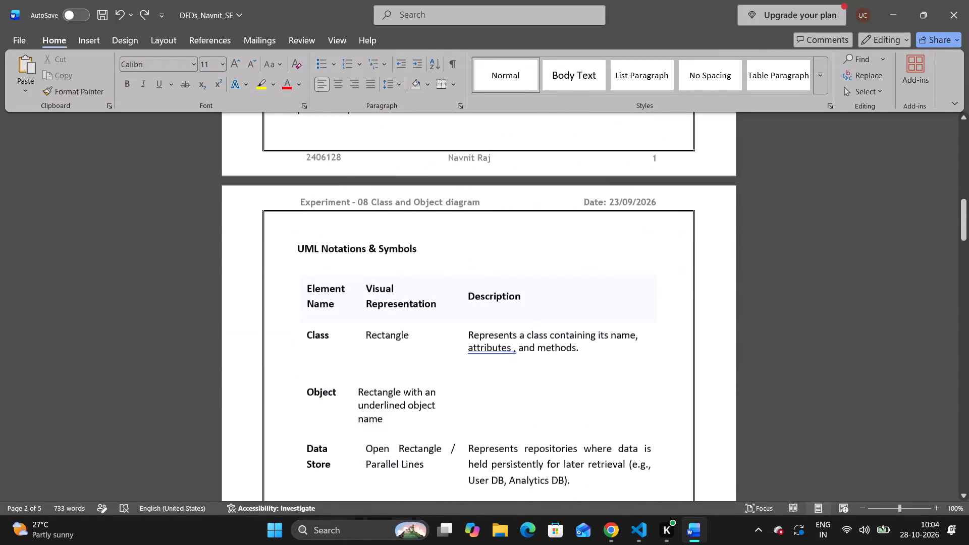
scroll(331, 389, down, 8)
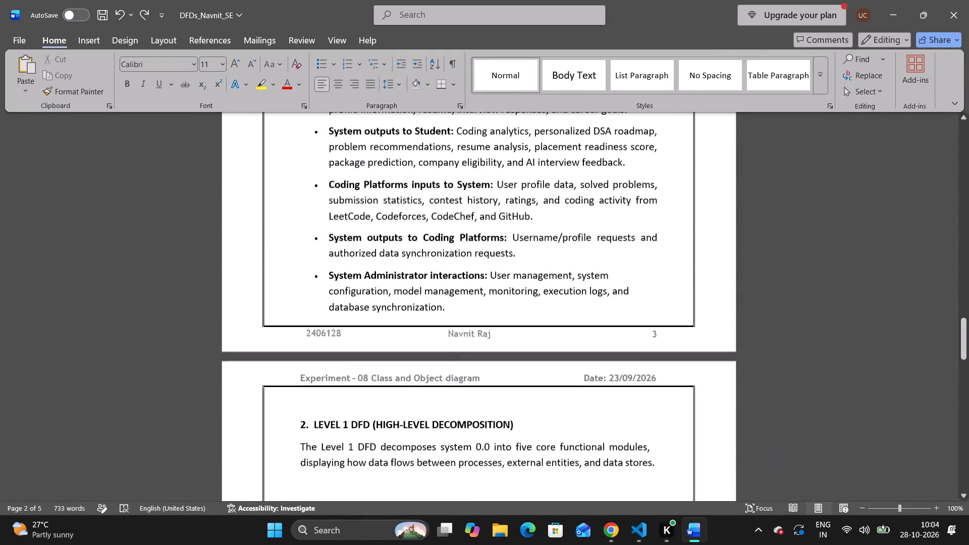
scroll(331, 389, down, 1)
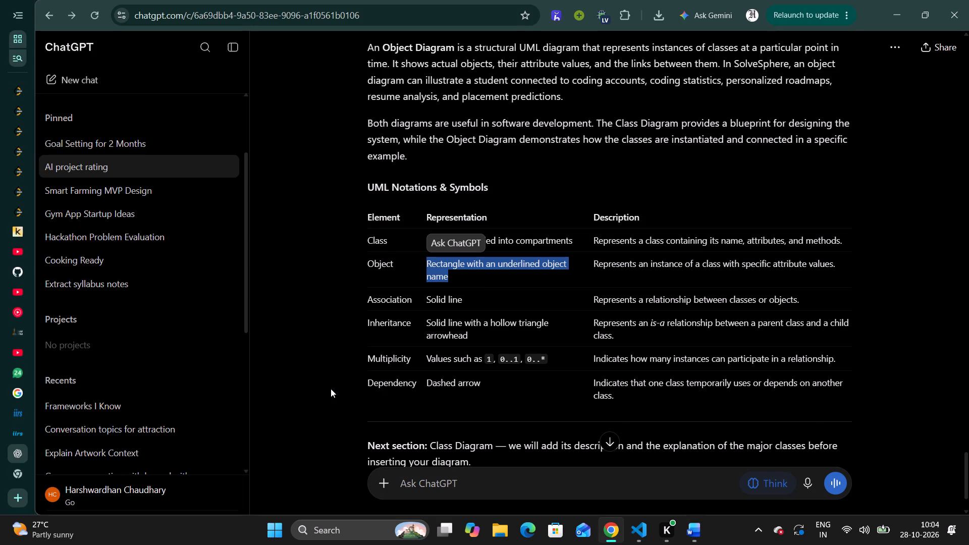
Switch to the ChatGPT conversation in Chrome and examine its UML Notations & Symbols table, clearing the text selection there.
click(421, 301)
scroll(421, 301, down, 2)
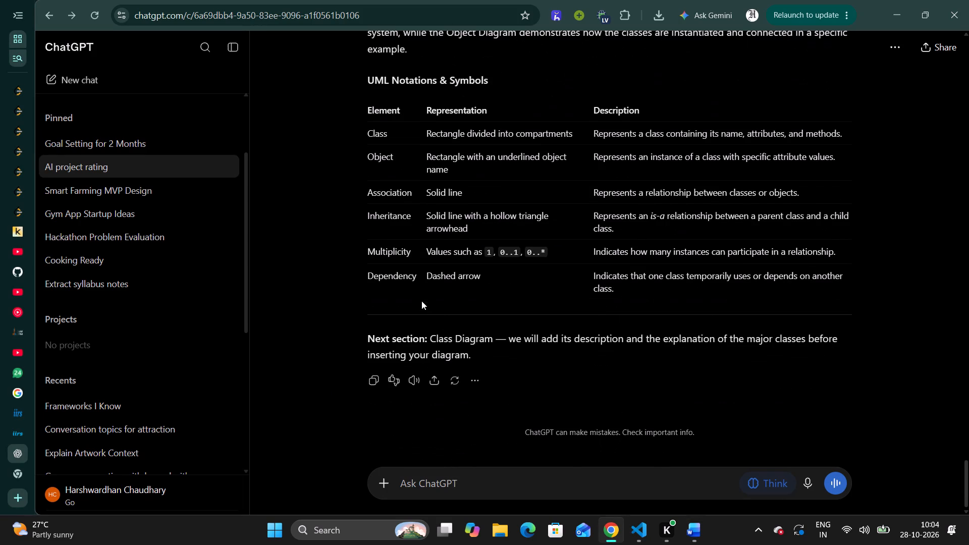
scroll(421, 301, up, 1)
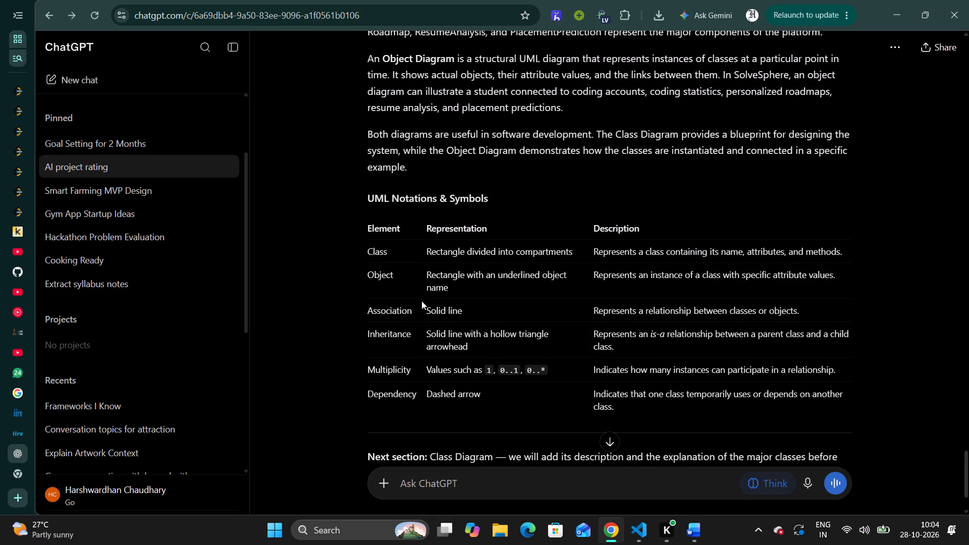
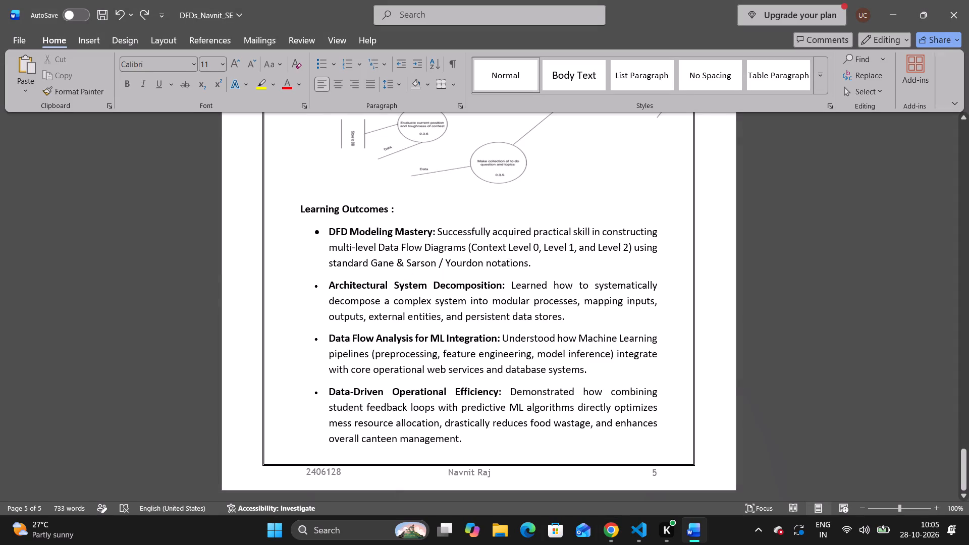
Indent the first two lines of the Object row's visual representation to align with the column text in the UML notations table.
scroll(408, 269, up, 14)
scroll(408, 269, down, 2)
scroll(408, 269, up, 1)
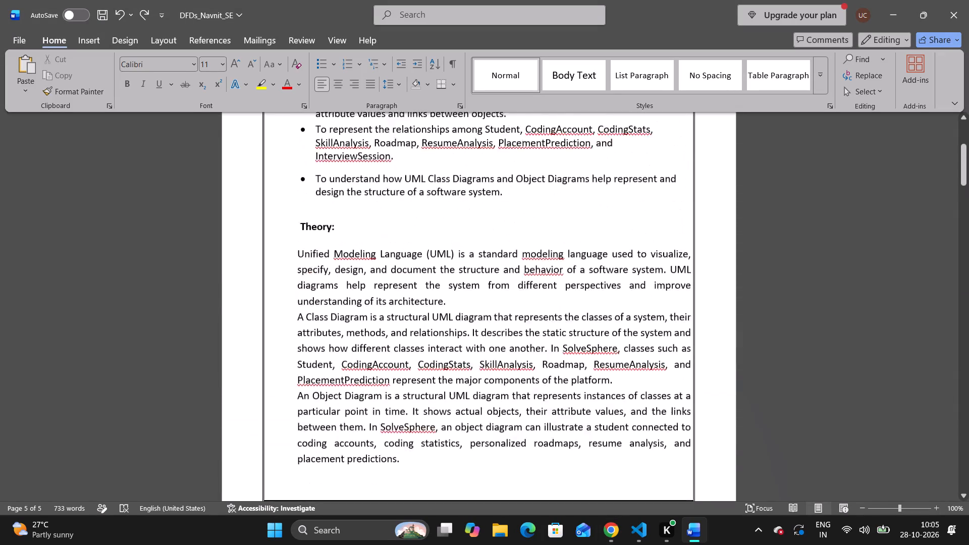
scroll(408, 269, up, 4)
scroll(408, 269, down, 4)
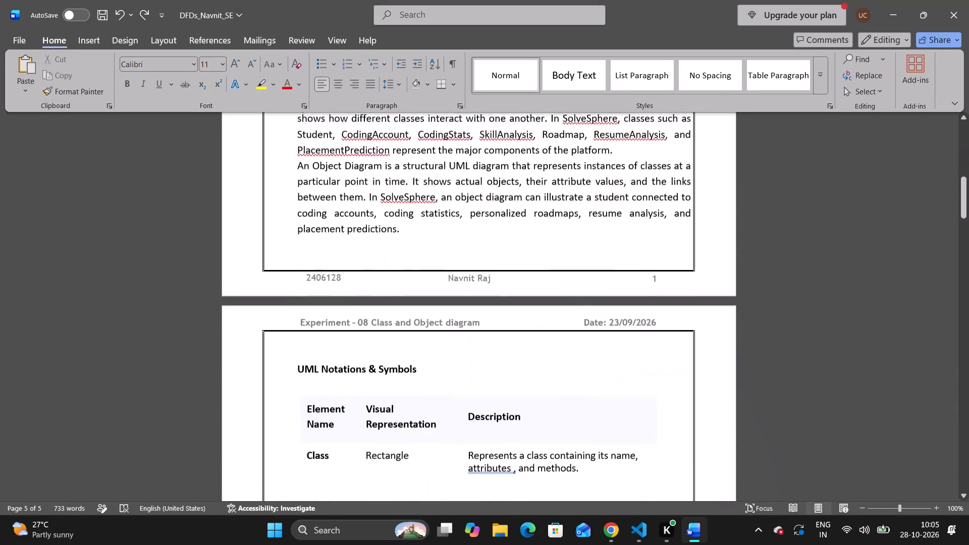
scroll(408, 269, down, 1)
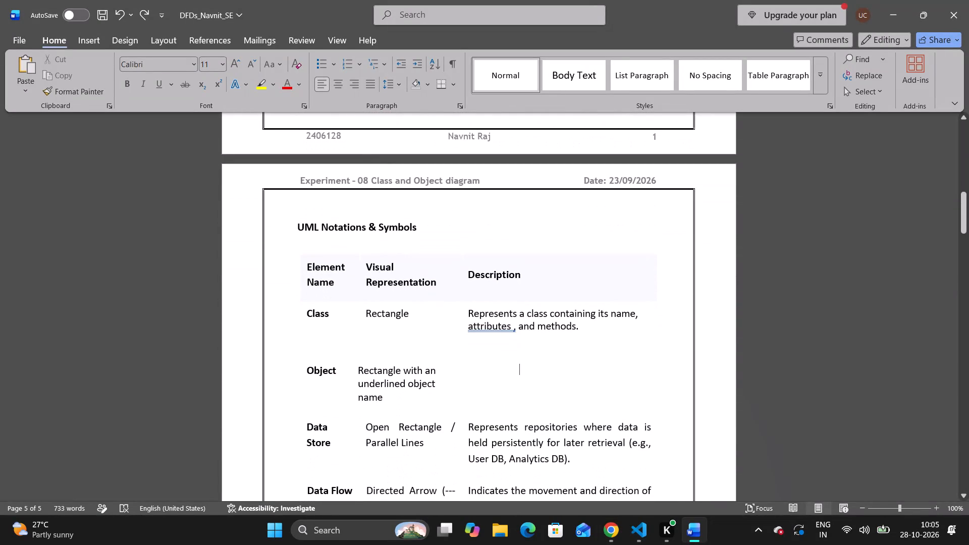
scroll(401, 304, down, 1)
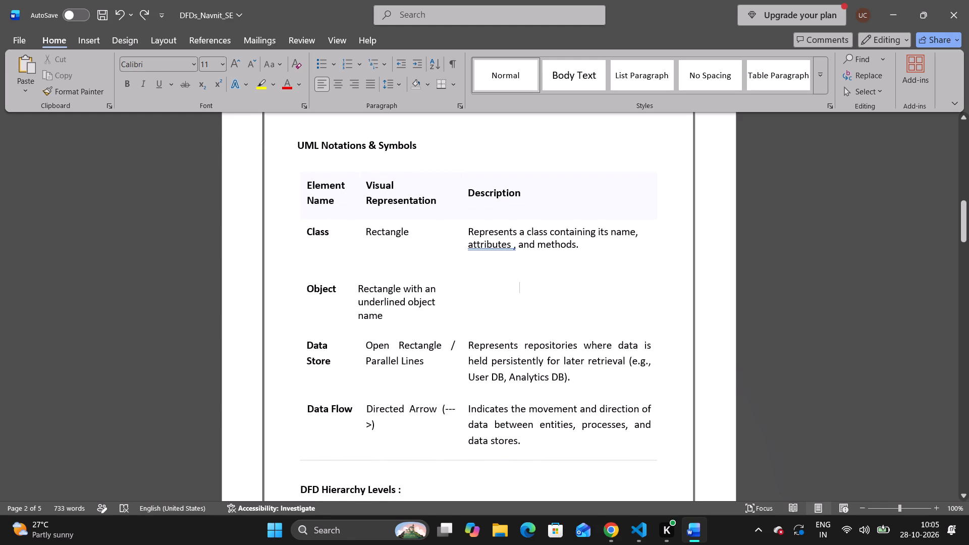
click(362, 235)
click(357, 289)
key(Tab)
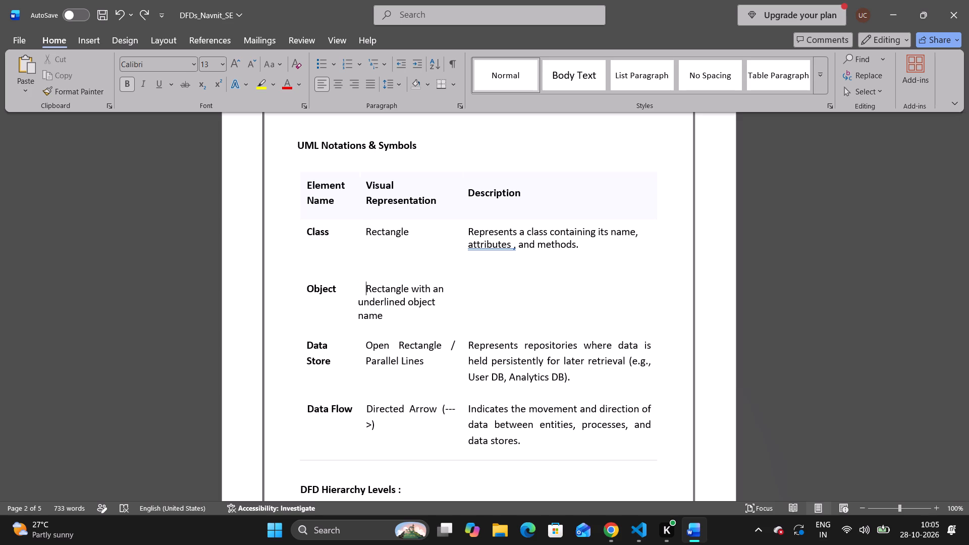
click(357, 303)
key(Tab)
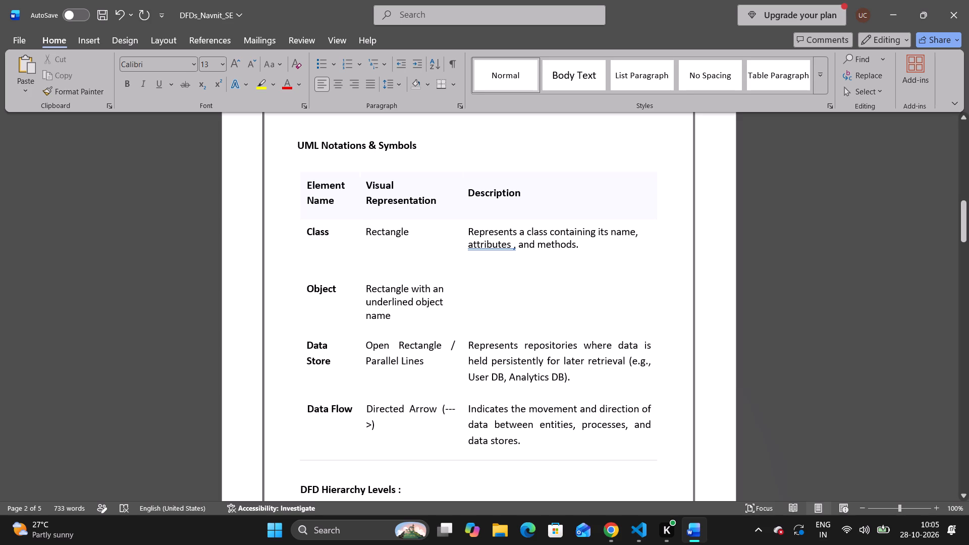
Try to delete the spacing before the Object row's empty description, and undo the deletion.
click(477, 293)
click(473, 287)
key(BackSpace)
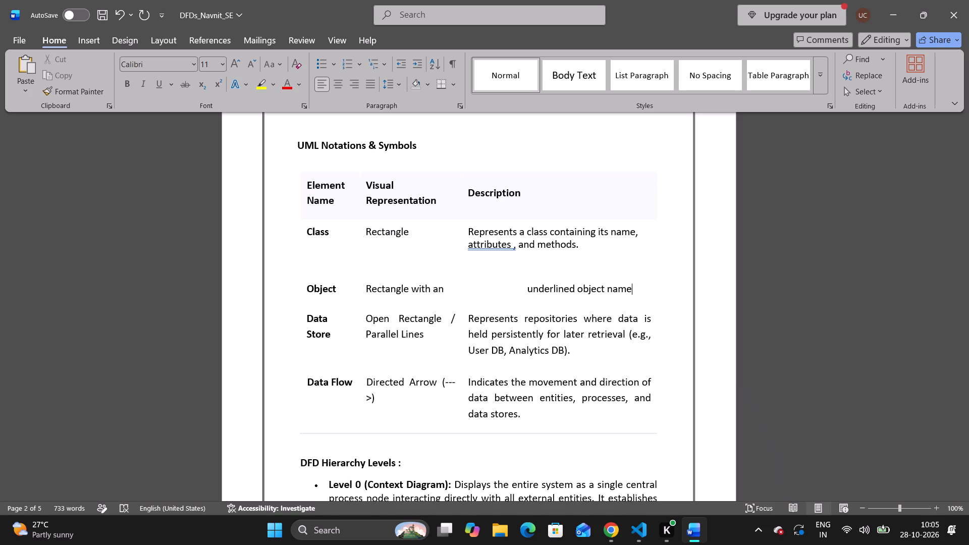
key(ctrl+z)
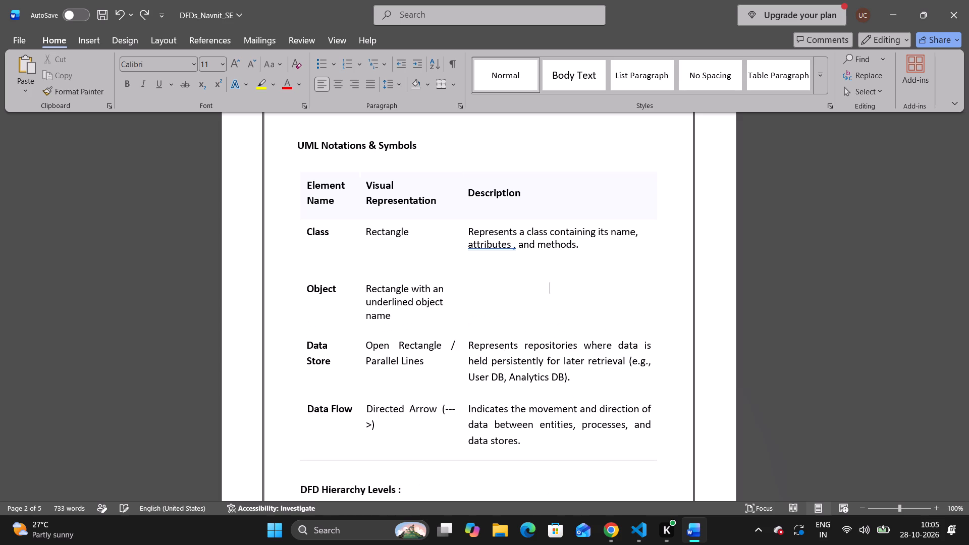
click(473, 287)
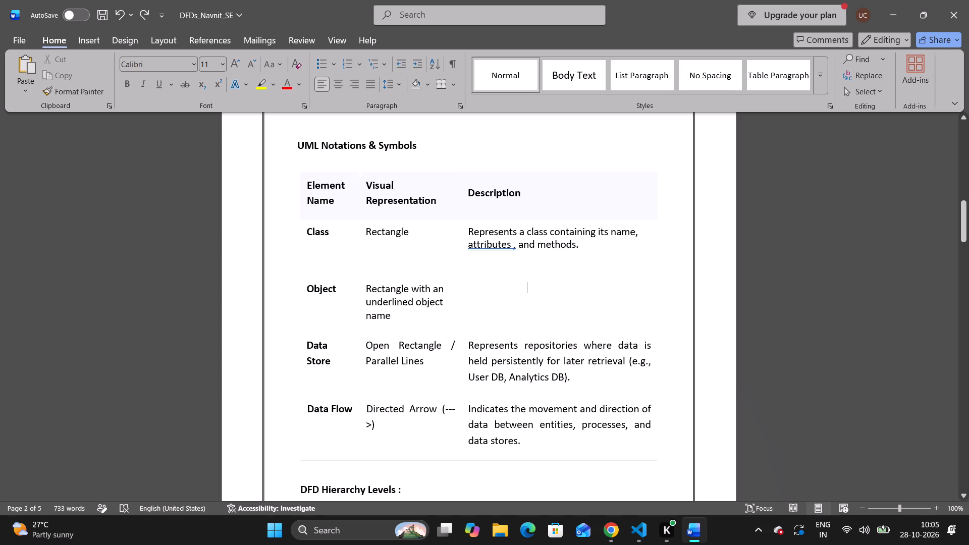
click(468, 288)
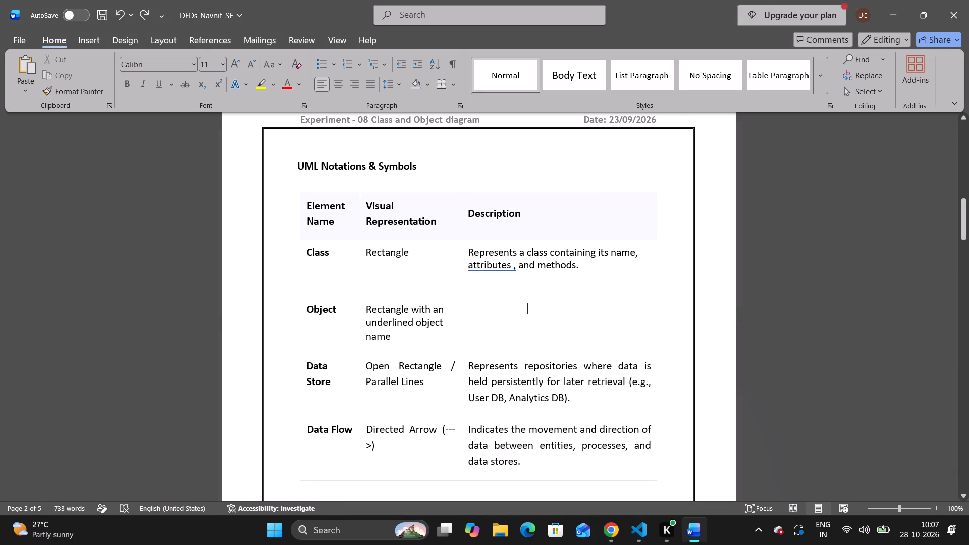
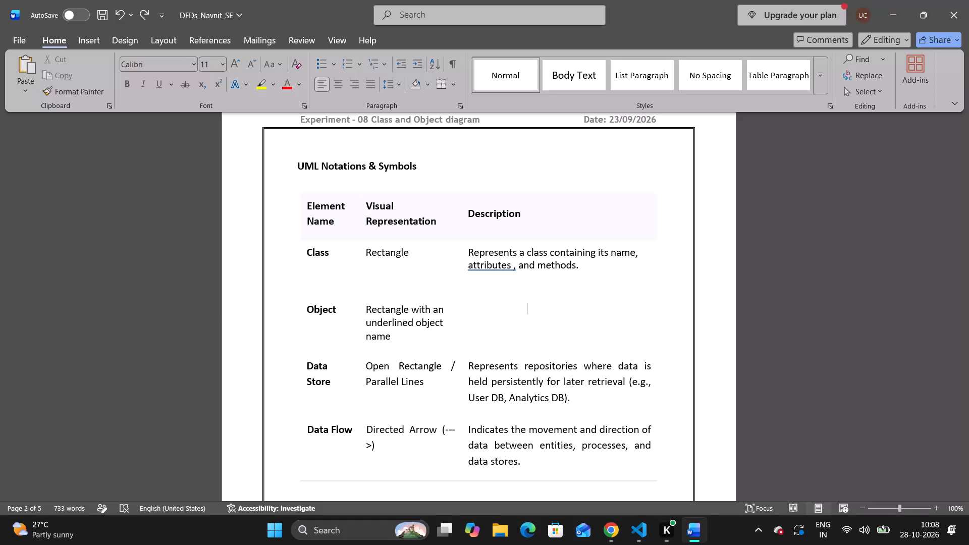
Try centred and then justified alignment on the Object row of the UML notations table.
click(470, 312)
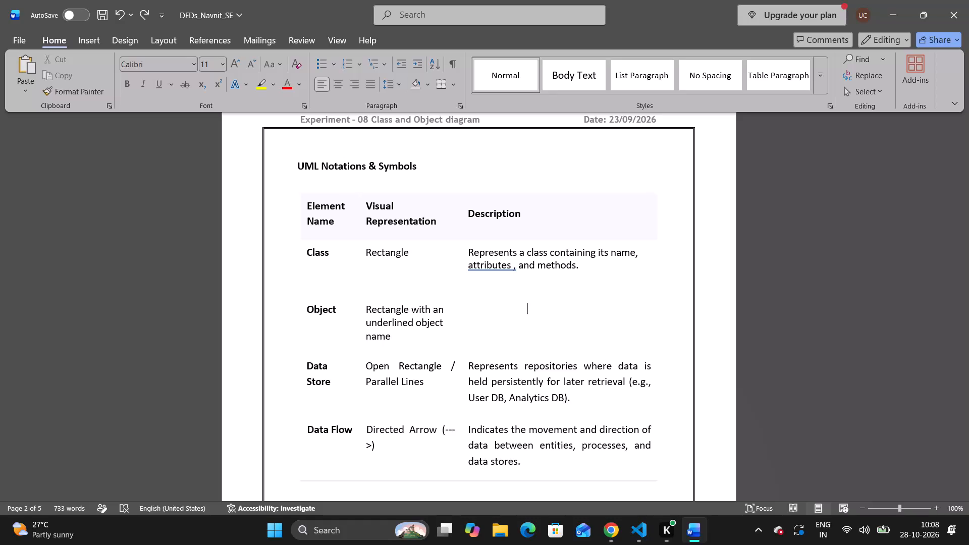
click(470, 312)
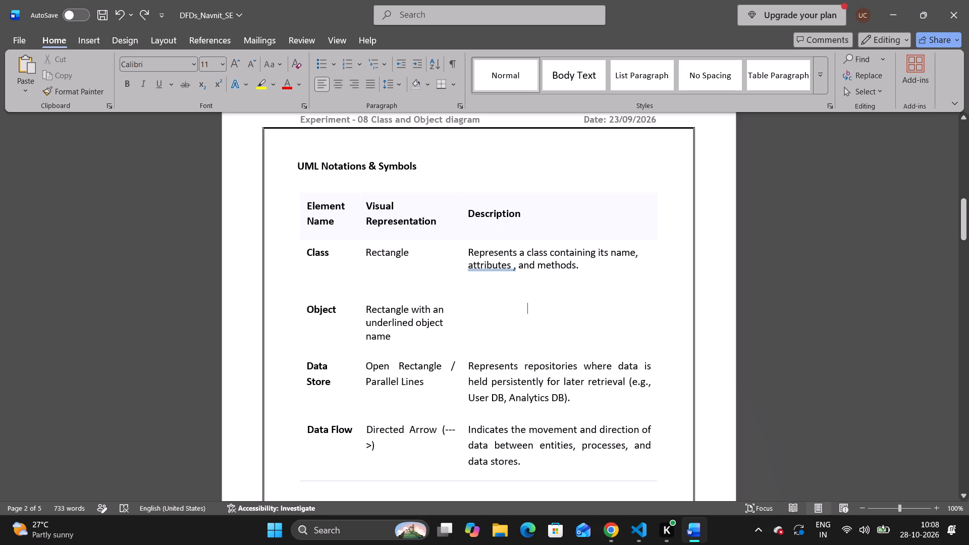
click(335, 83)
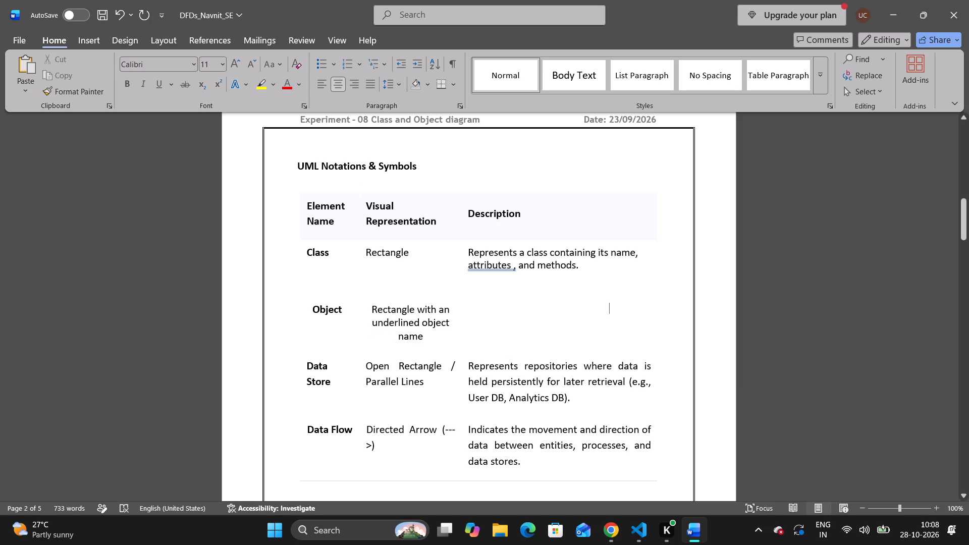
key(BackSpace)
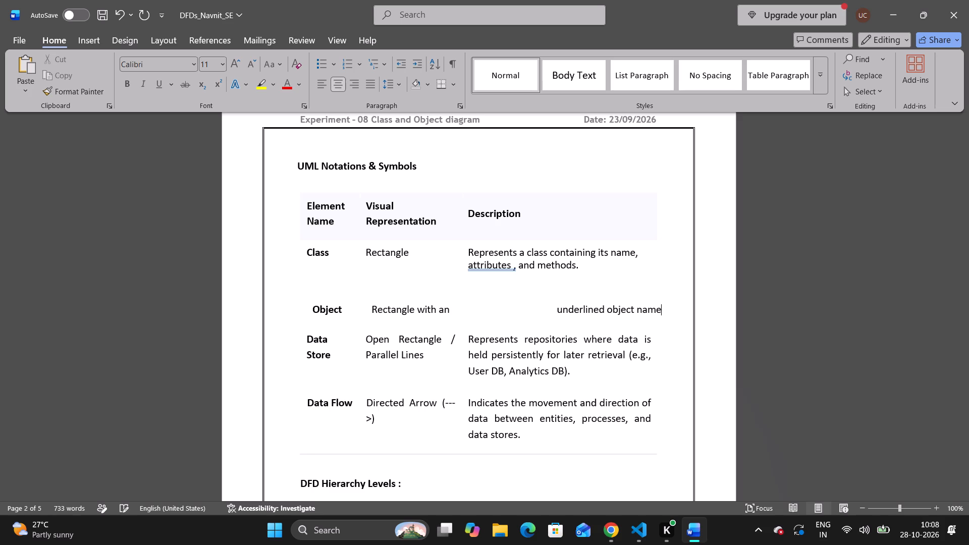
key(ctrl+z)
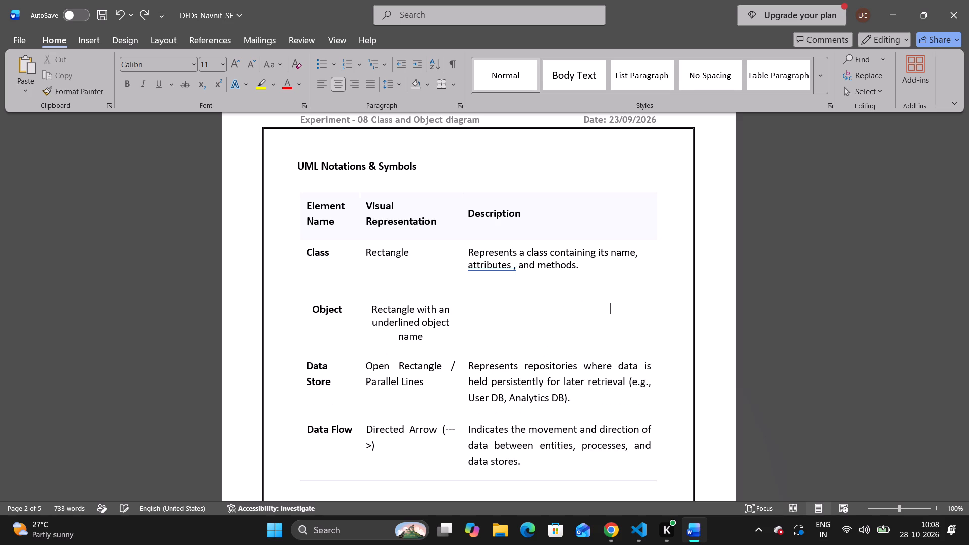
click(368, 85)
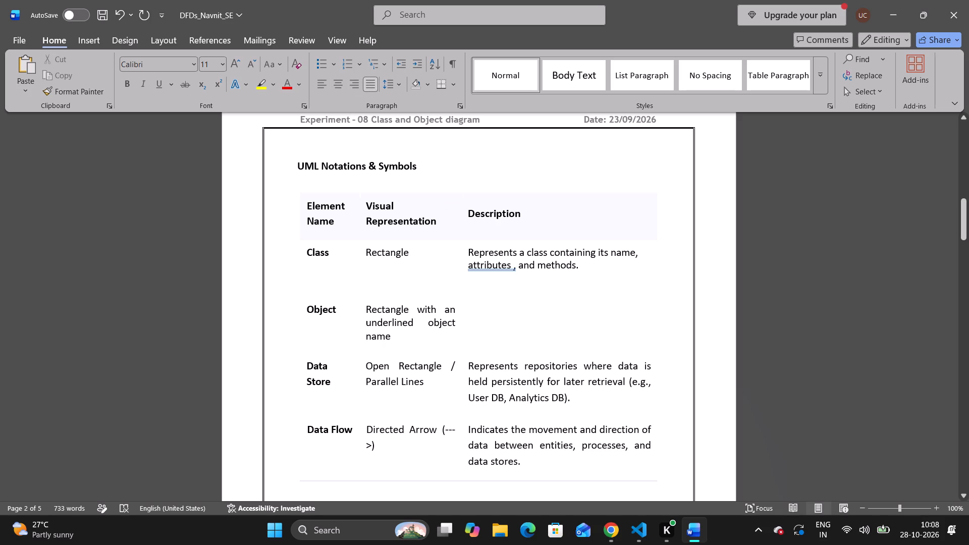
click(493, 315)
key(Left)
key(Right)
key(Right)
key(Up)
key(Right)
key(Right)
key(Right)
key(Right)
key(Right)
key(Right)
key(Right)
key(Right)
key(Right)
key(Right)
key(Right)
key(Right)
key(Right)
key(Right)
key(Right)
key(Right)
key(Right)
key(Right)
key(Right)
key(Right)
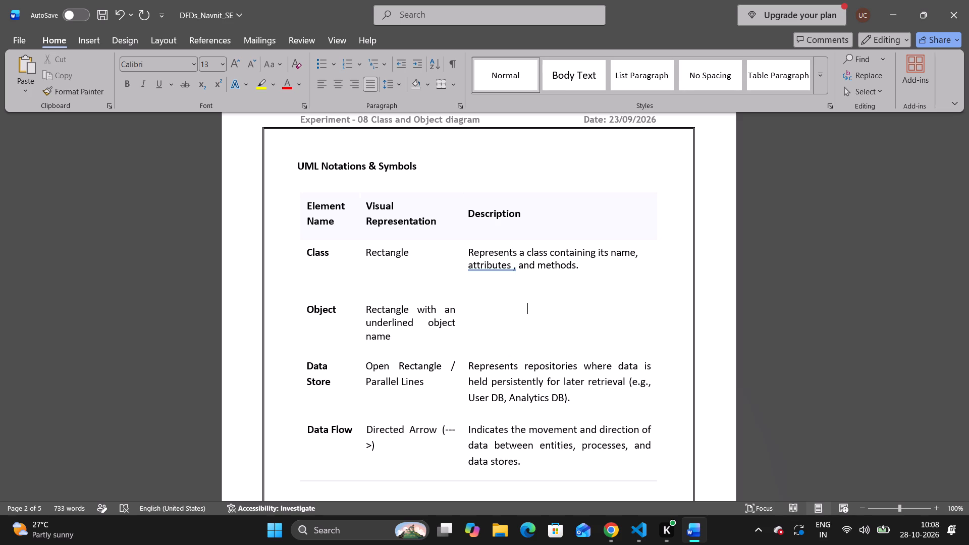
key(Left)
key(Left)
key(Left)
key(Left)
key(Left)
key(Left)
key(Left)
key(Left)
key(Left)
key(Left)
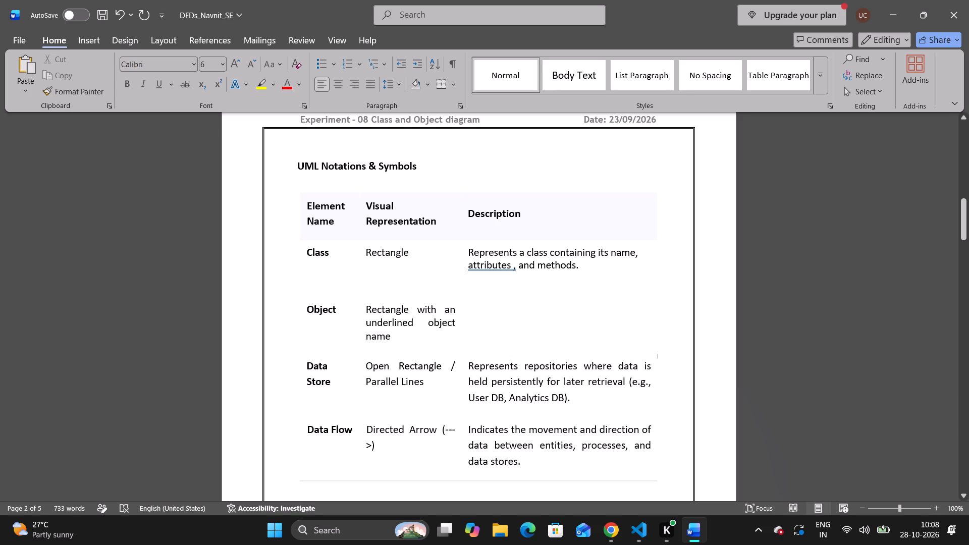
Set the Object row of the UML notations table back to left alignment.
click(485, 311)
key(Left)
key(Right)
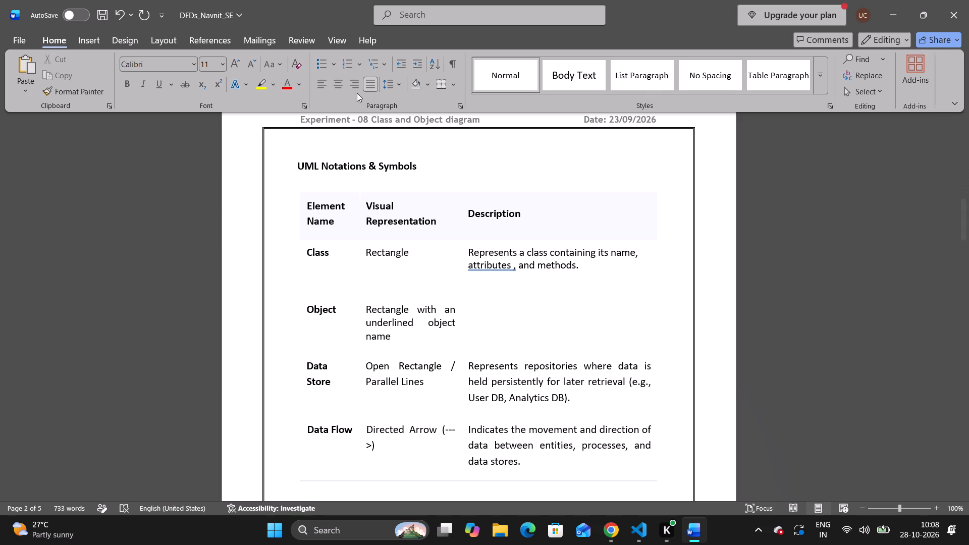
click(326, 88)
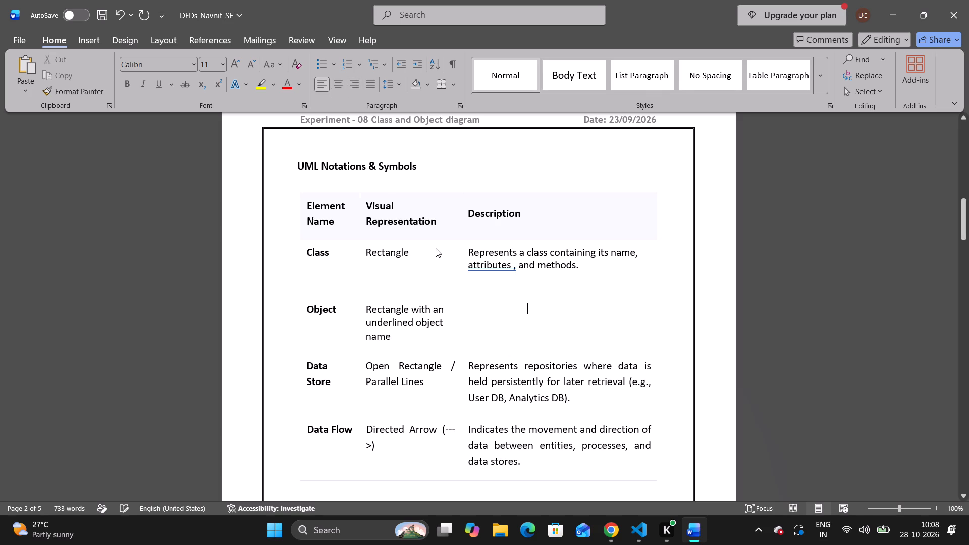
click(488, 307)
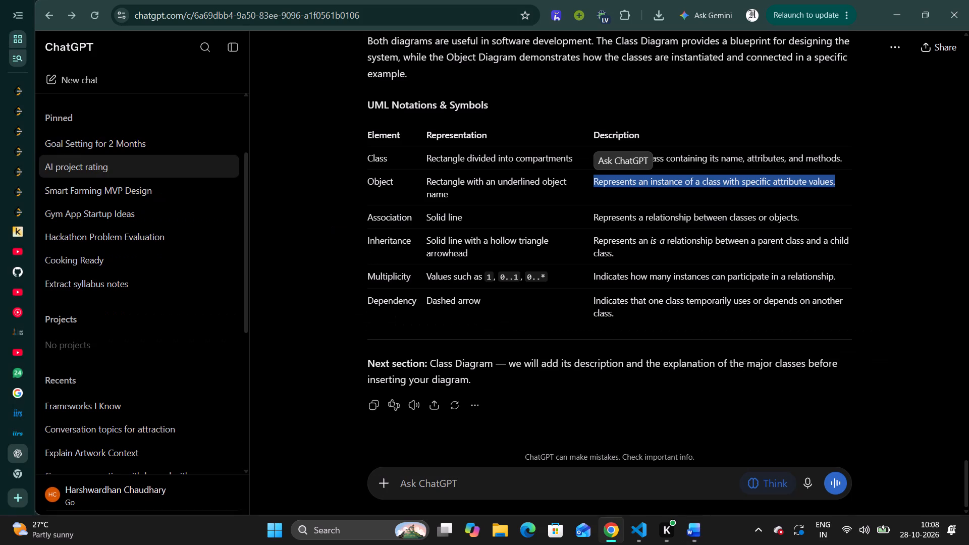
Switch to the ChatGPT conversation in Chrome and send the prompt "next" to request the Class Diagram section.
click(578, 223)
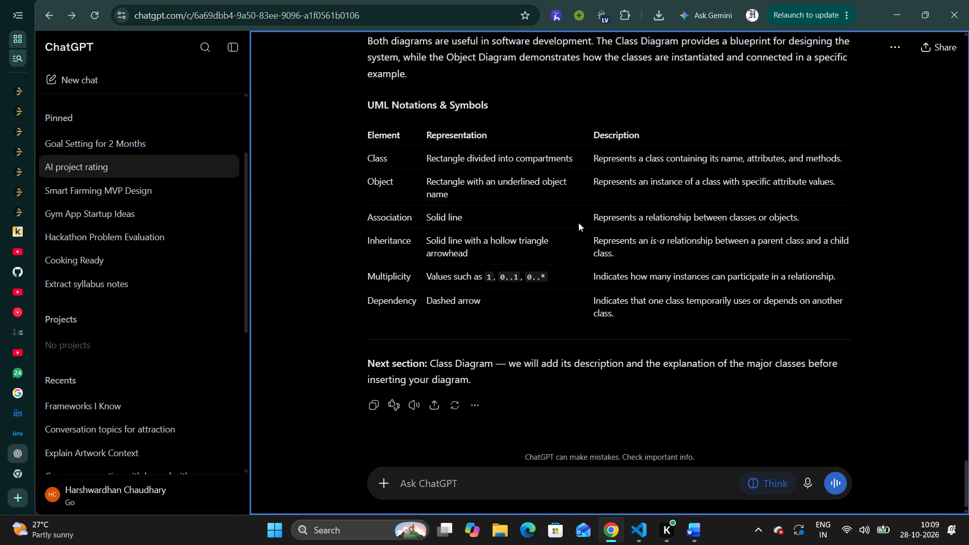
scroll(578, 223, down, 2)
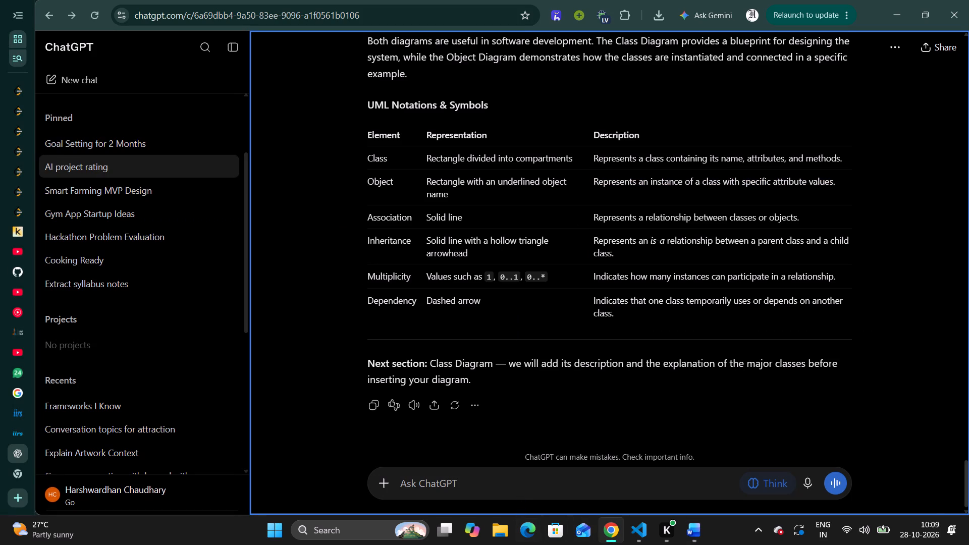
click(516, 487)
text(nex)
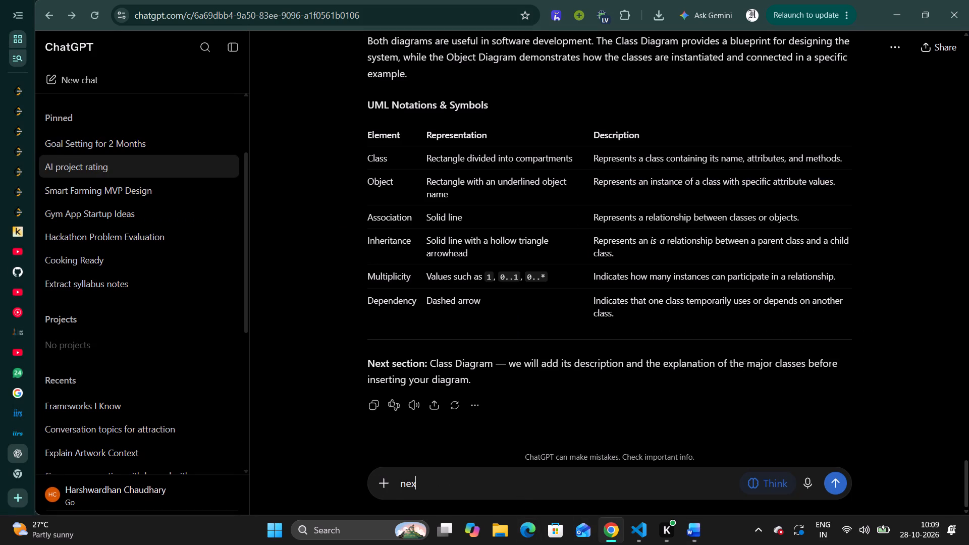
key(t)
key(Return)
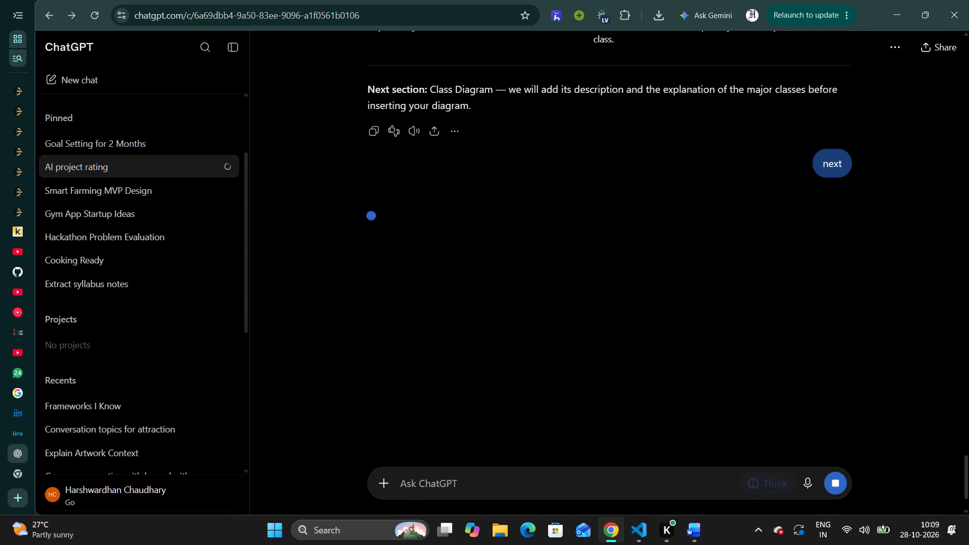
Examine ChatGPT's new Section 3: Class Diagram response and the earlier Theory and UML Notations & Symbols content.
scroll(516, 487, up, 2)
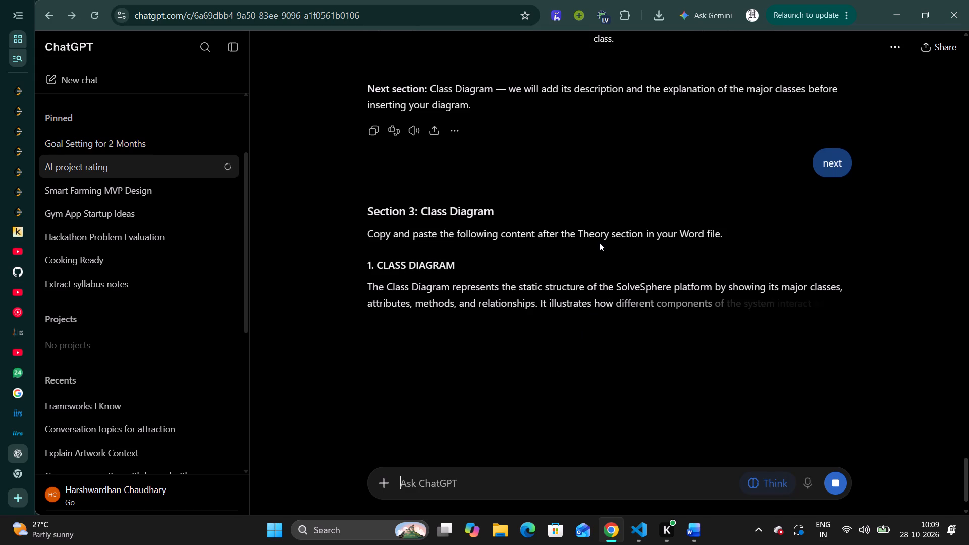
scroll(599, 242, up, 1)
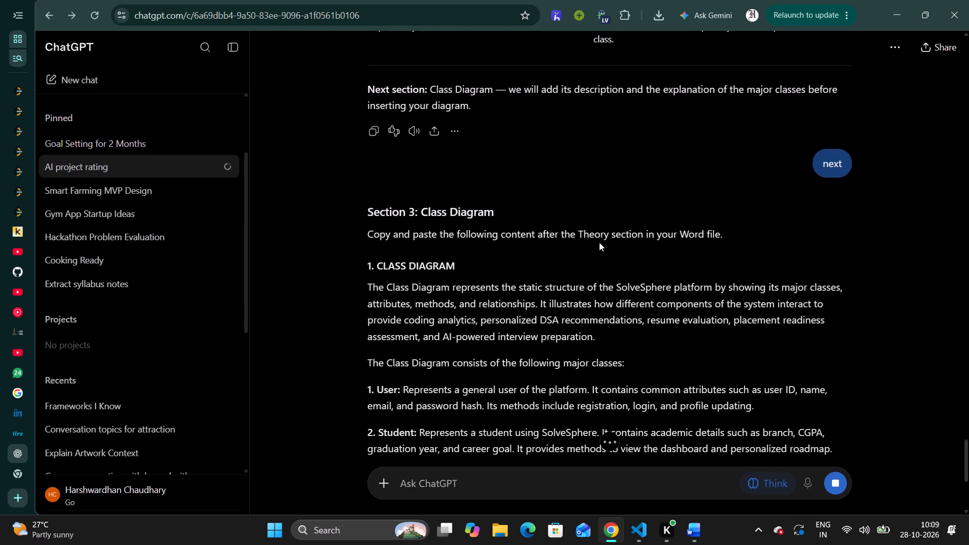
scroll(599, 242, up, 1)
scroll(599, 242, down, 3)
scroll(599, 242, up, 2)
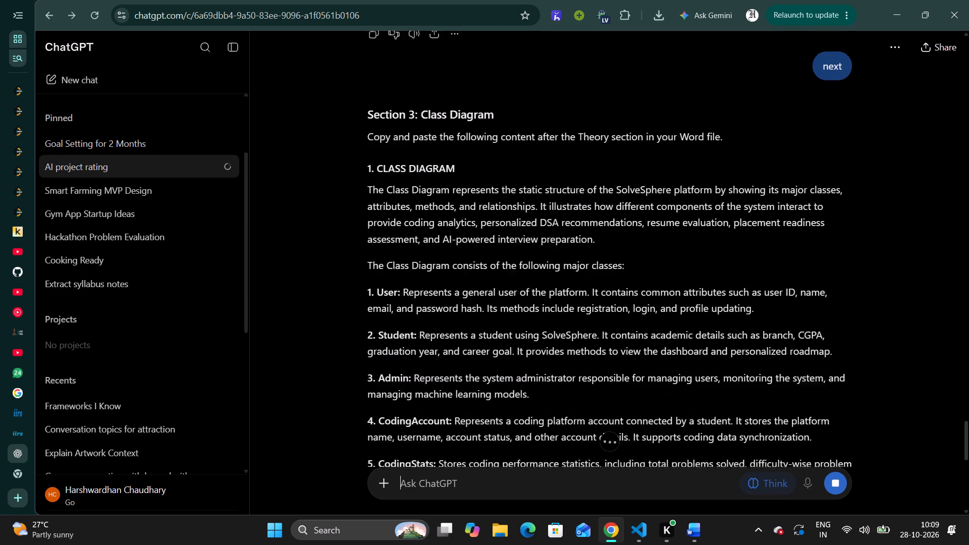
scroll(599, 242, up, 6)
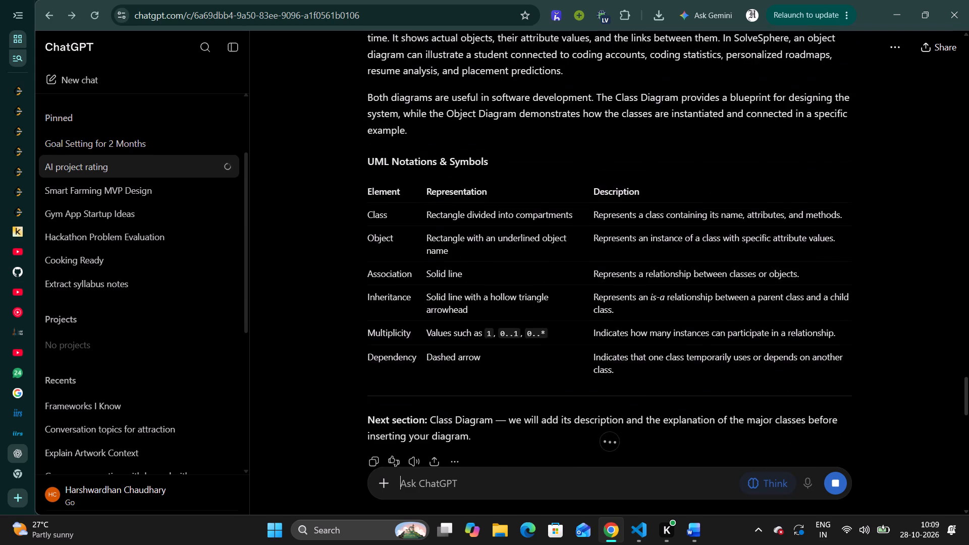
scroll(599, 242, up, 2)
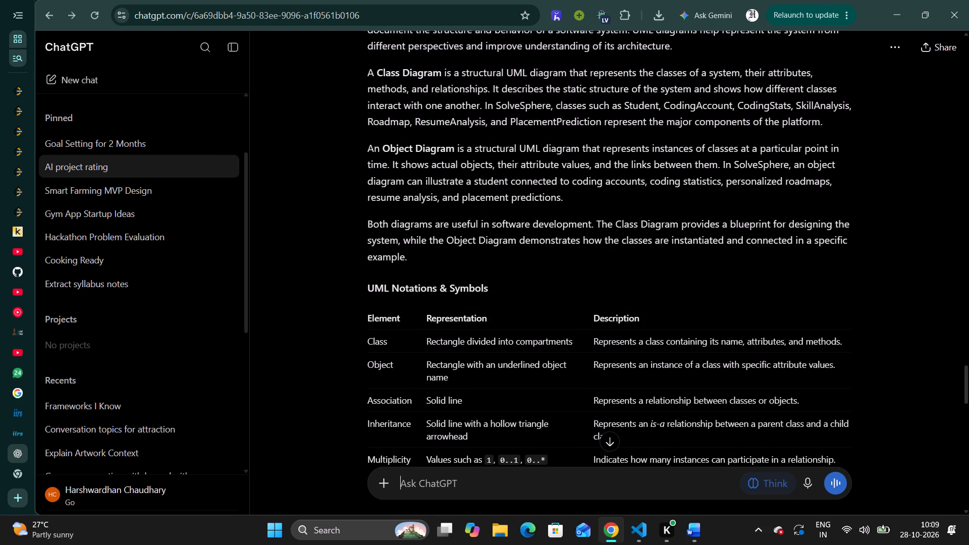
scroll(599, 242, down, 4)
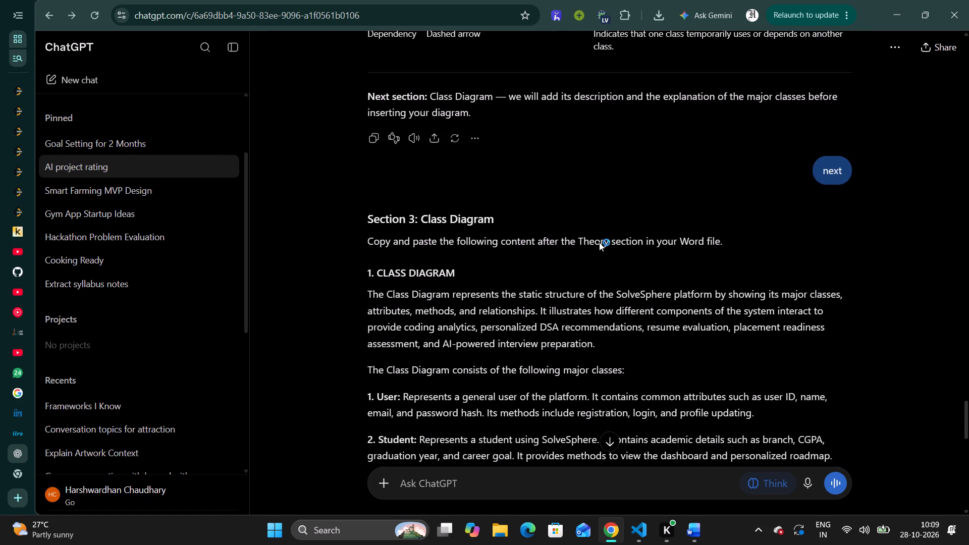
scroll(599, 242, down, 3)
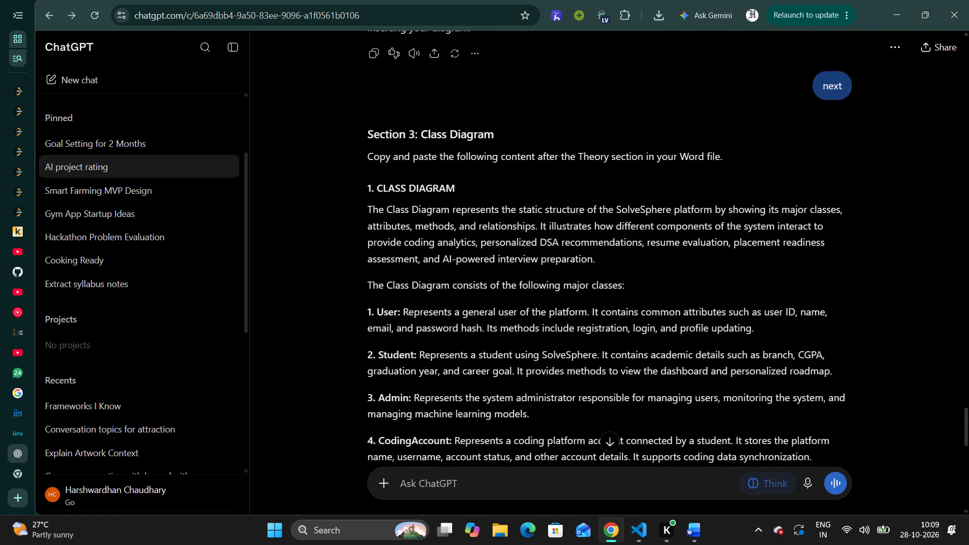
scroll(599, 242, down, 1)
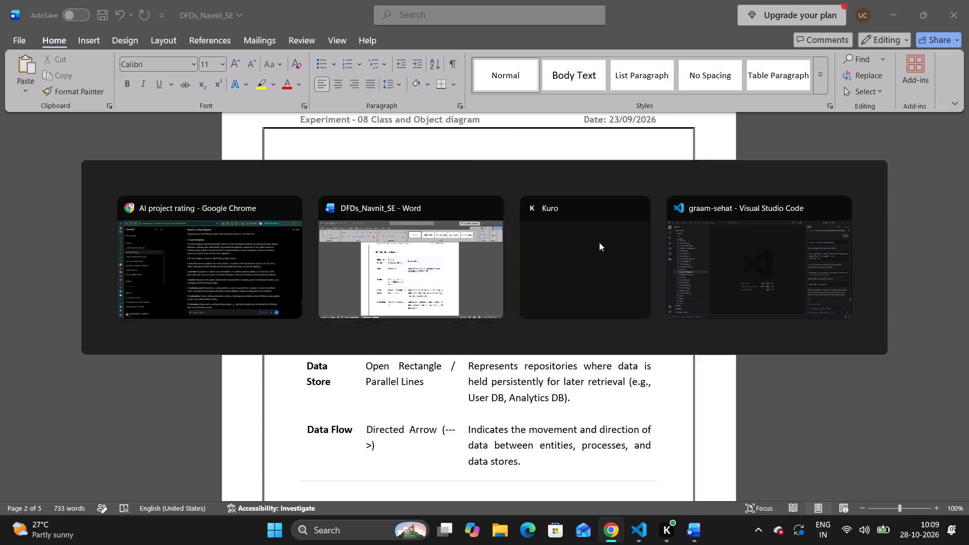
Switch to Word and look through the DFD Hierarchy Levels and Level 0 DFD sections.
scroll(472, 342, down, 2)
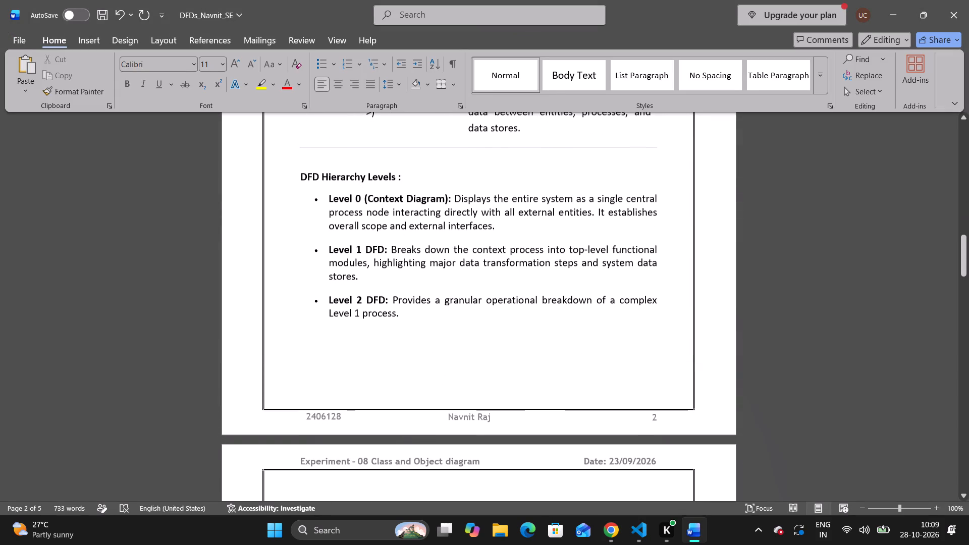
scroll(340, 235, down, 2)
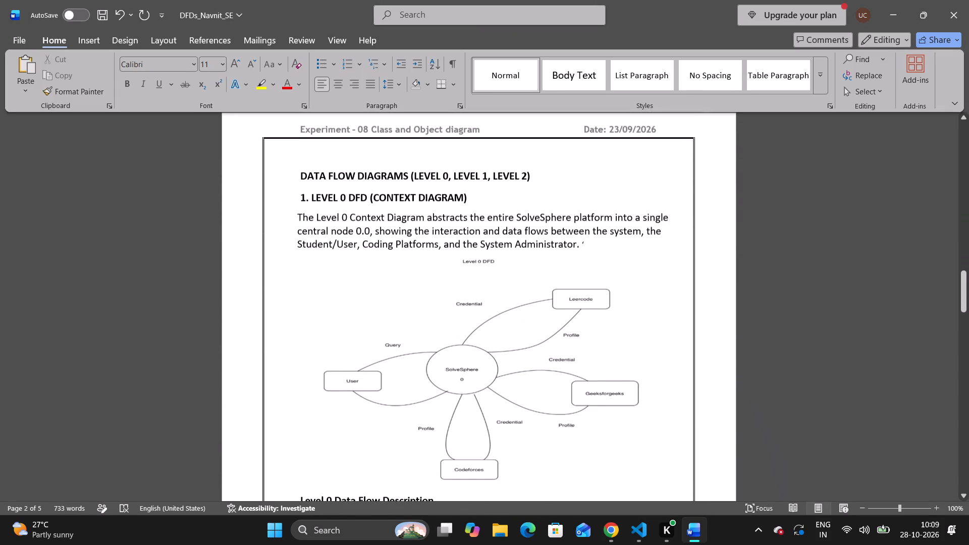
scroll(340, 235, down, 4)
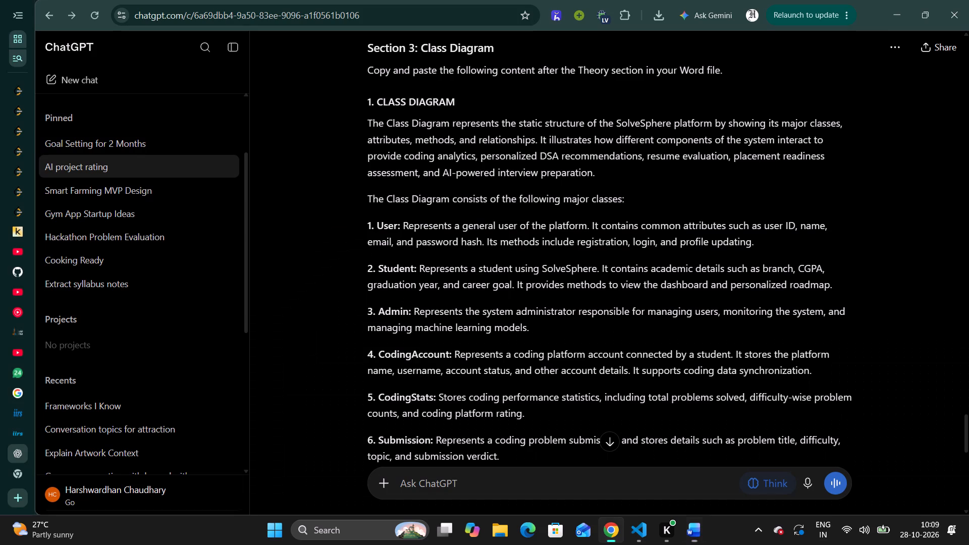
Return to ChatGPT in Chrome and read the Class Diagram introduction and its numbered list of major classes.
scroll(398, 221, up, 1)
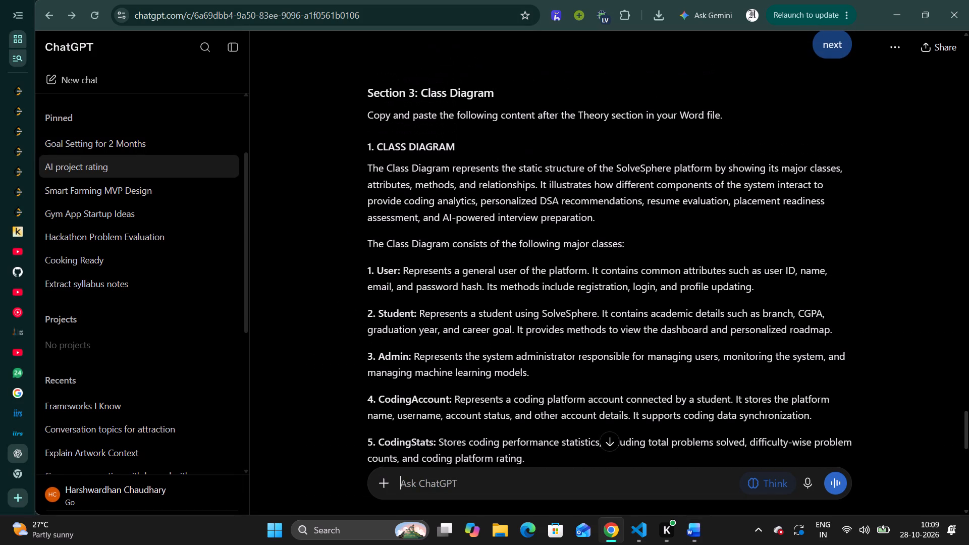
scroll(398, 221, down, 2)
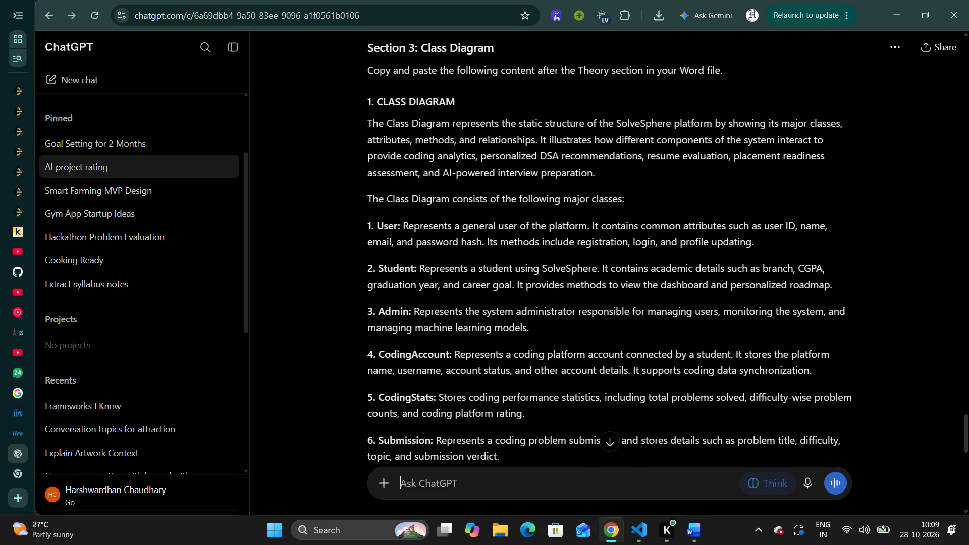
scroll(398, 221, down, 3)
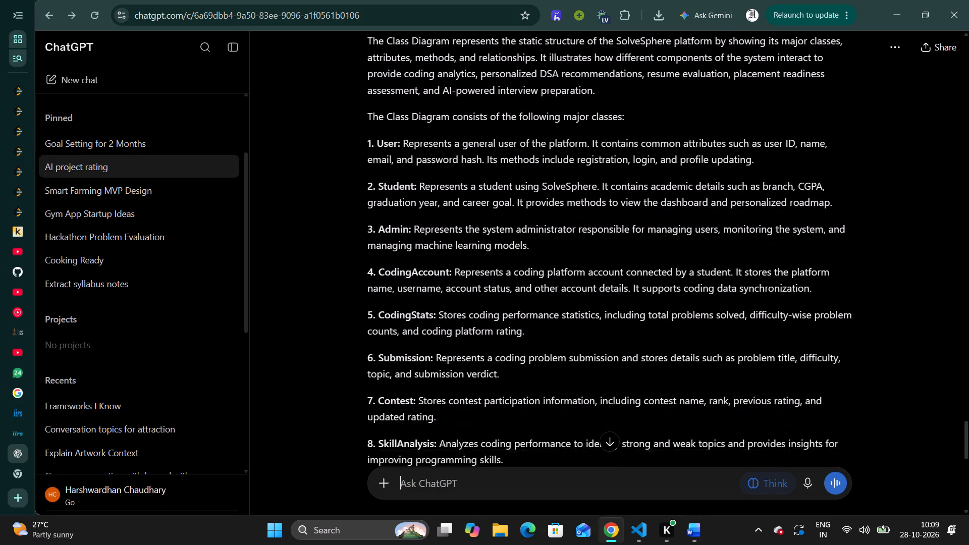
scroll(398, 221, down, 3)
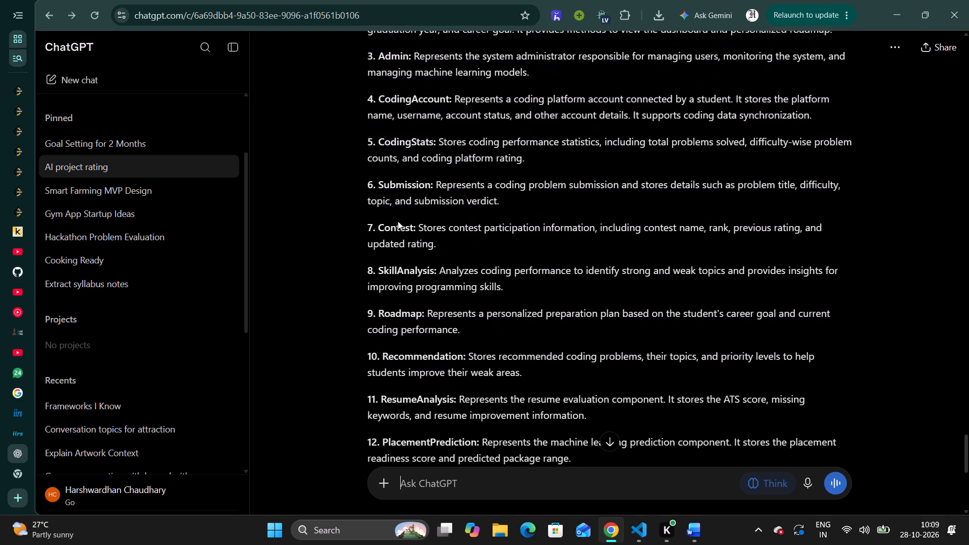
Read the remaining class descriptions, the Relationships Between Classes list and the diagram placeholder, returning to the start of the Class Diagram section.
scroll(398, 221, down, 2)
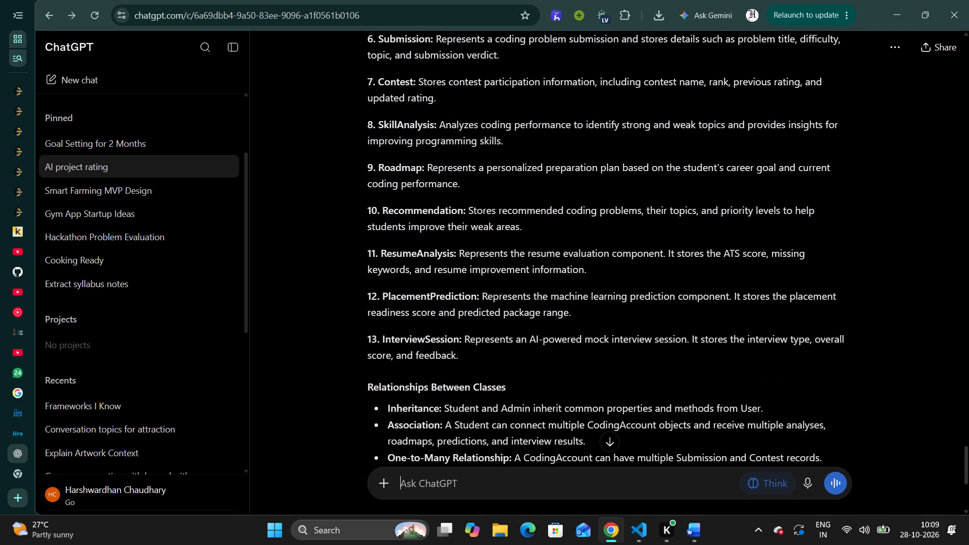
scroll(398, 221, down, 3)
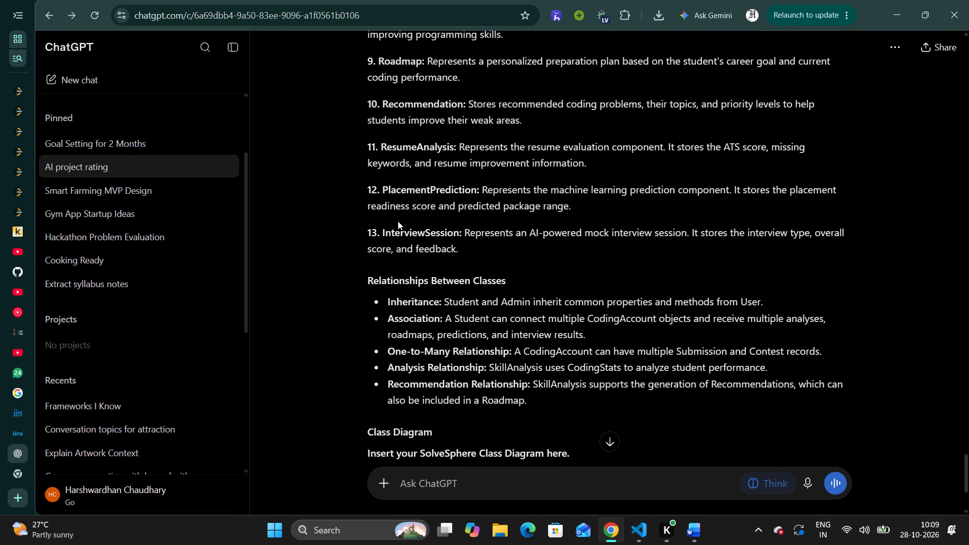
scroll(398, 221, down, 3)
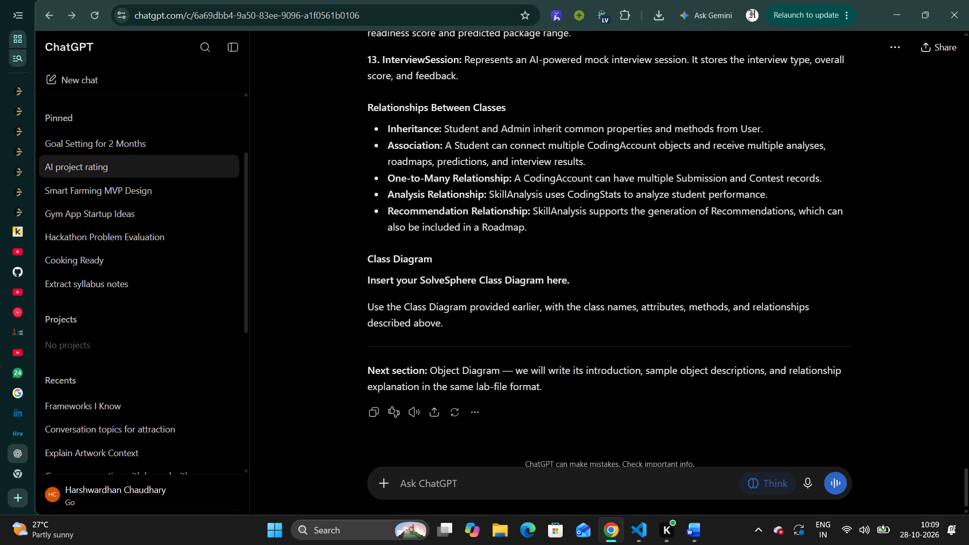
scroll(398, 221, down, 1)
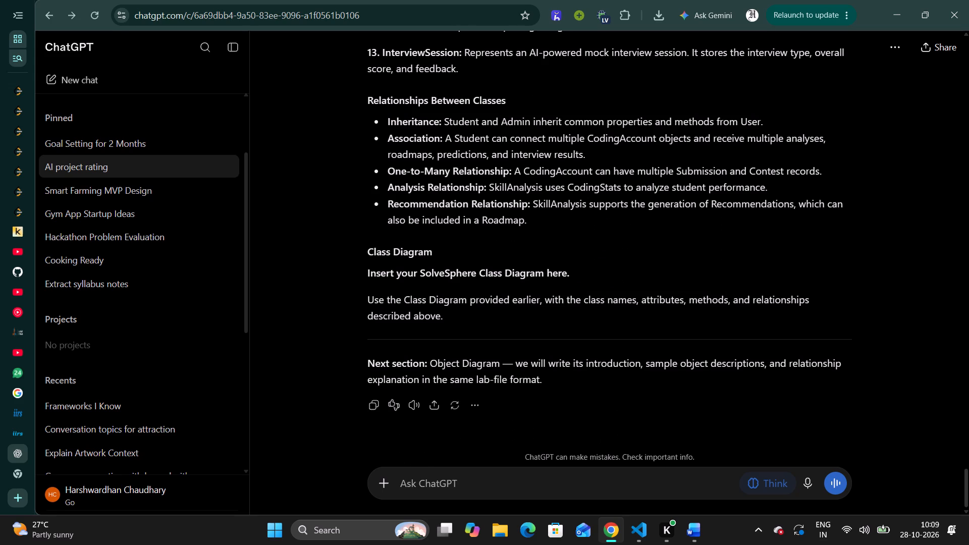
scroll(398, 221, up, 4)
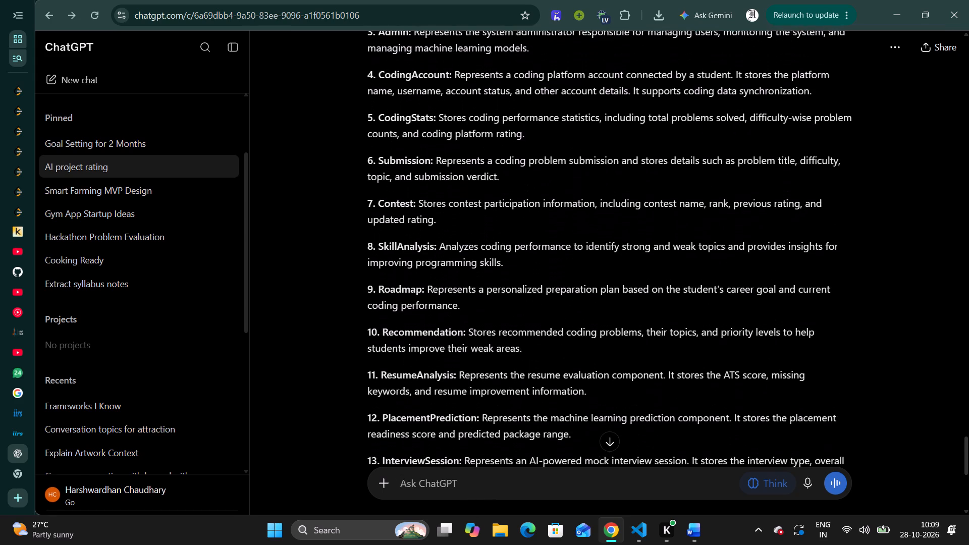
scroll(398, 221, up, 3)
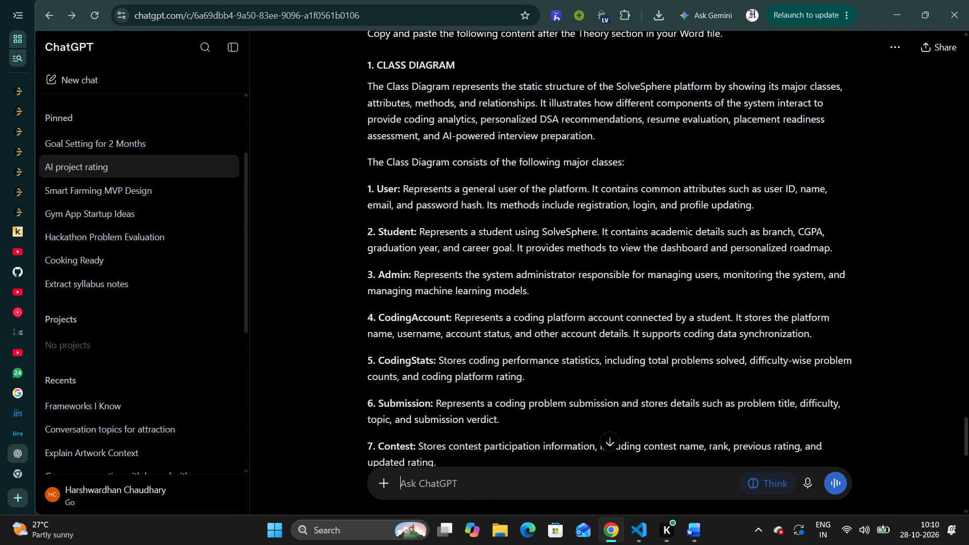
scroll(398, 221, up, 1)
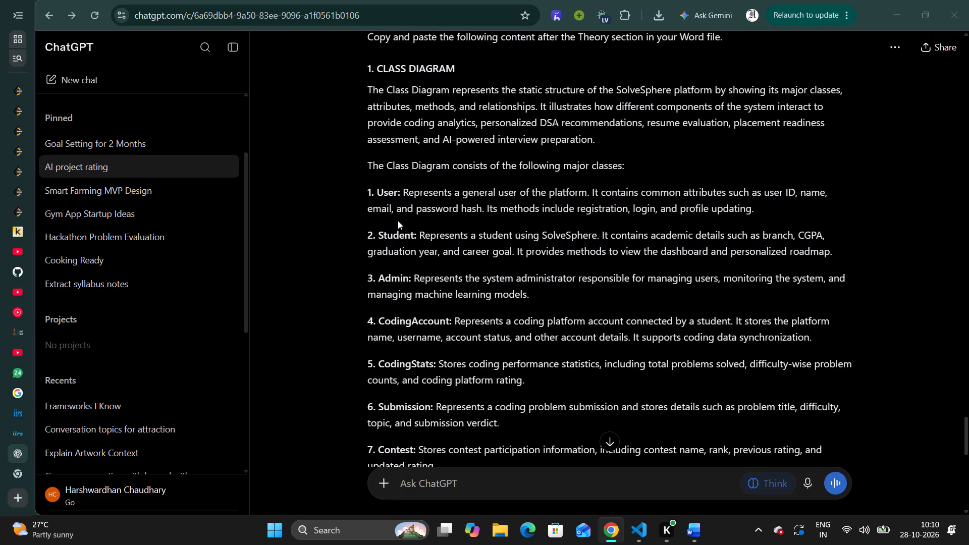
Switch to Word and look back through the Level 1 DFD, Level 0 Data Flow Description and Level 0 context diagram sections.
scroll(398, 221, up, 2)
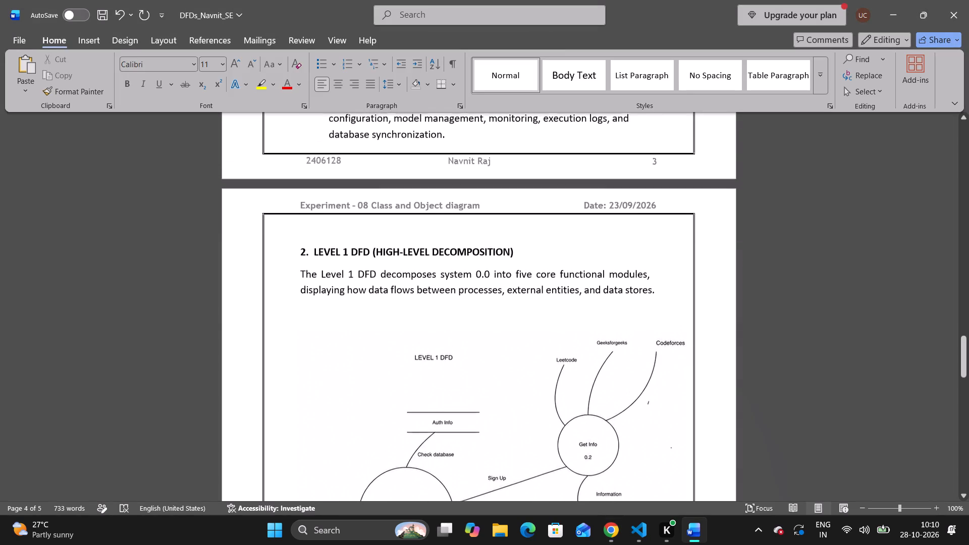
scroll(398, 221, up, 2)
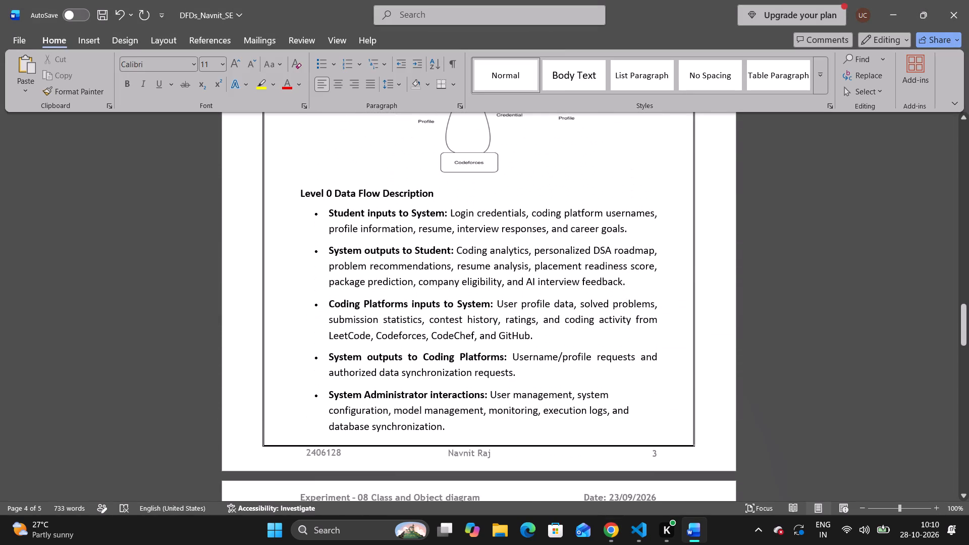
scroll(398, 221, up, 2)
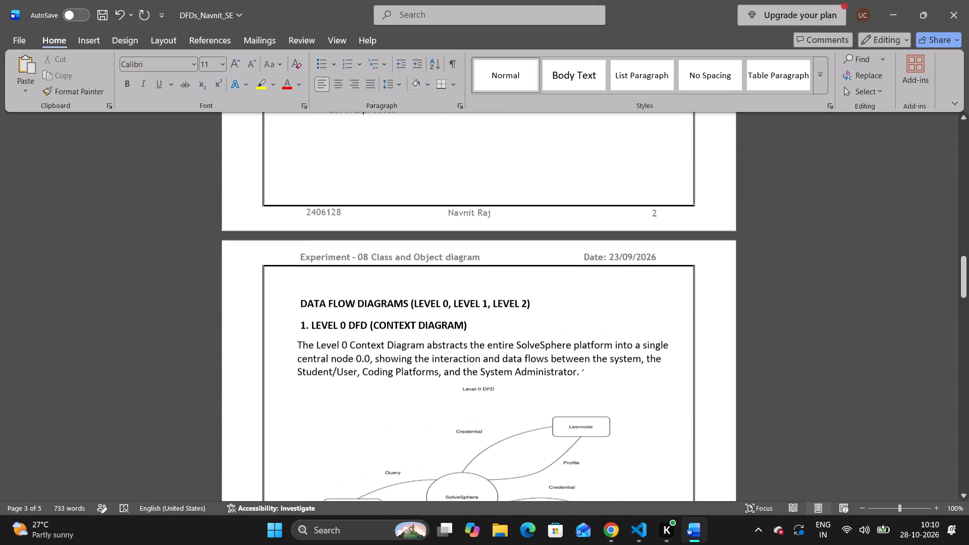
scroll(398, 221, up, 1)
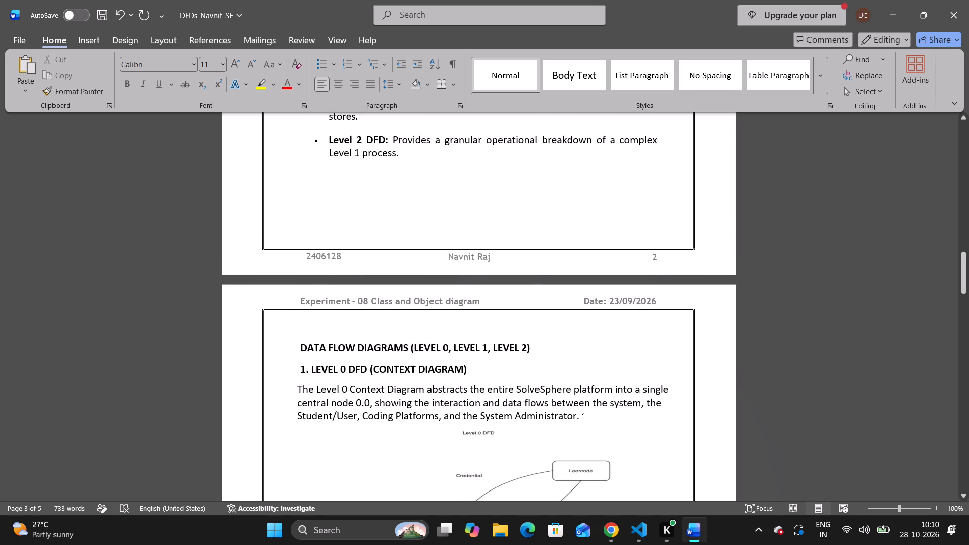
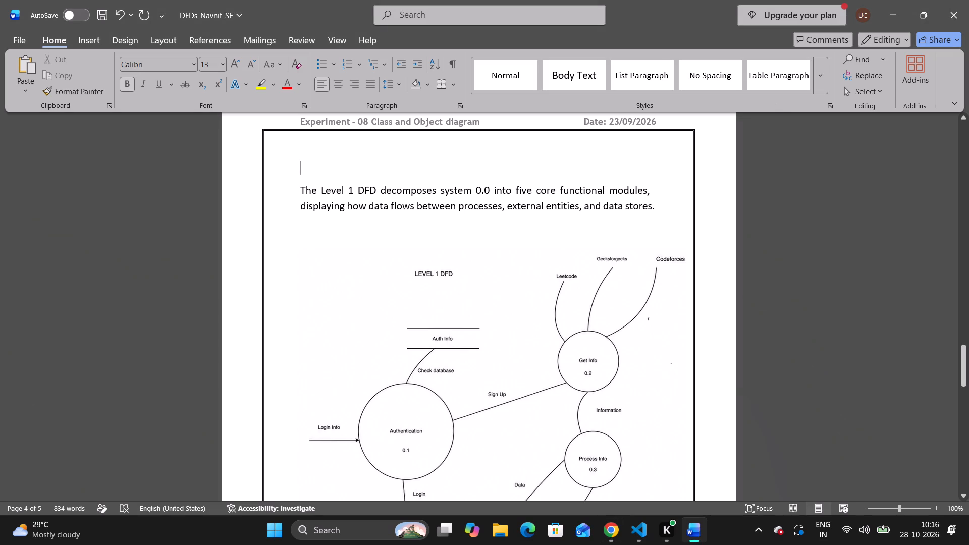
scroll(303, 182, up, 2)
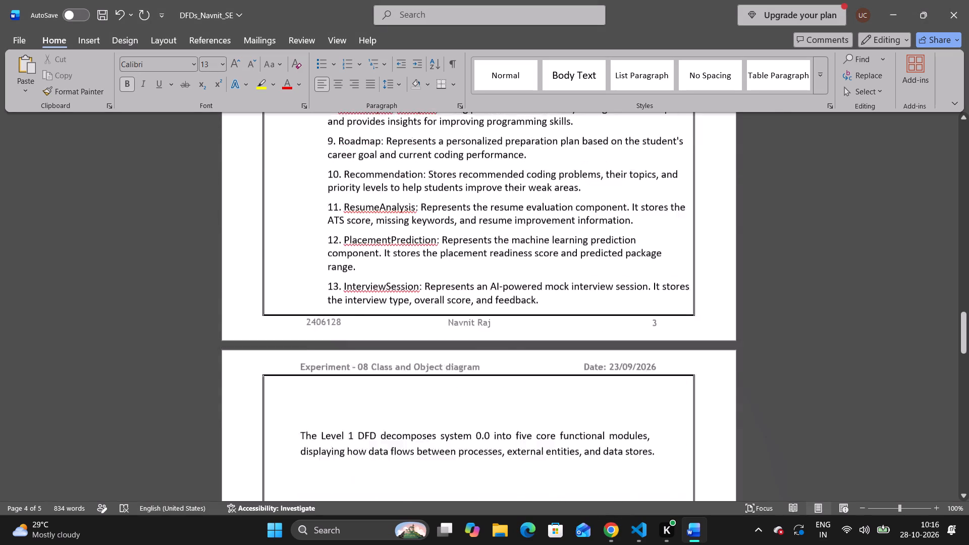
scroll(303, 182, up, 4)
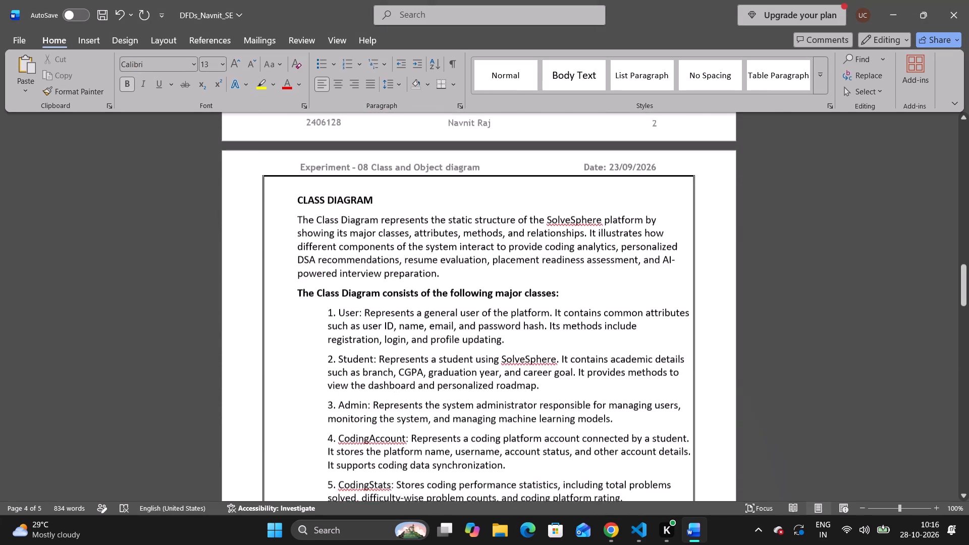
scroll(303, 182, down, 5)
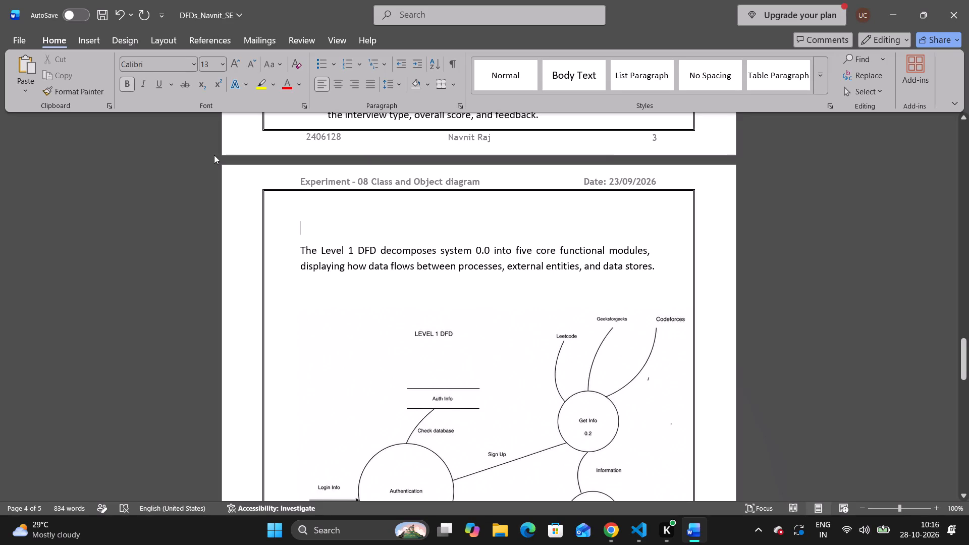
click(88, 41)
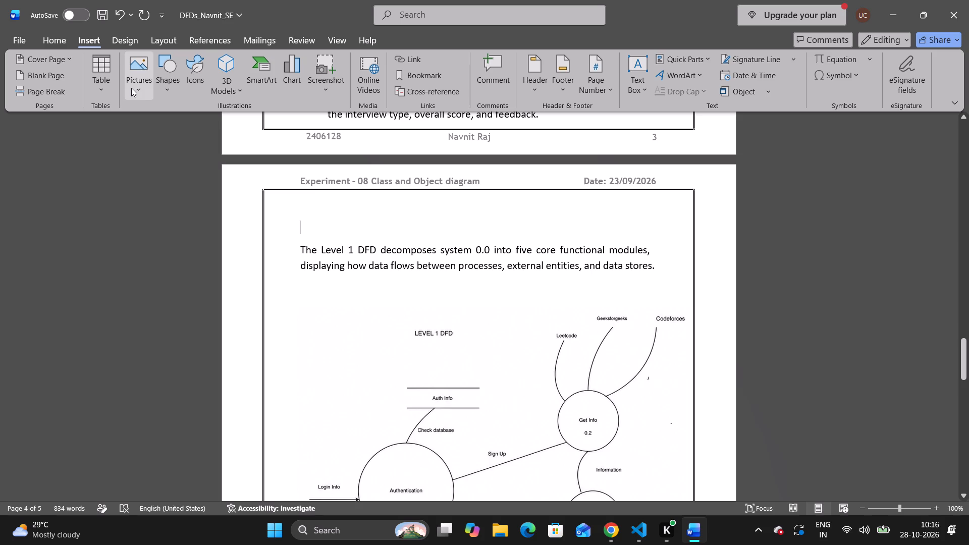
click(131, 88)
click(183, 133)
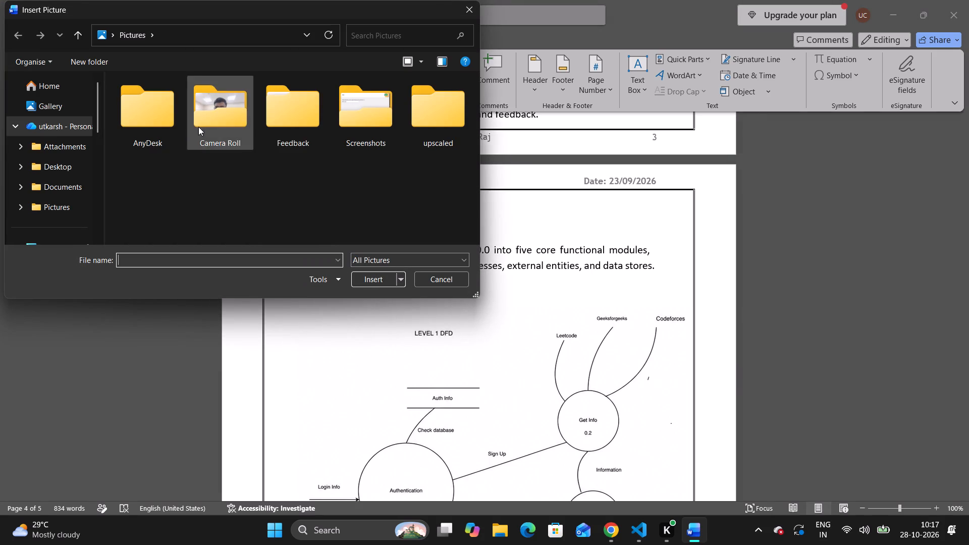
scroll(60, 174, down, 2)
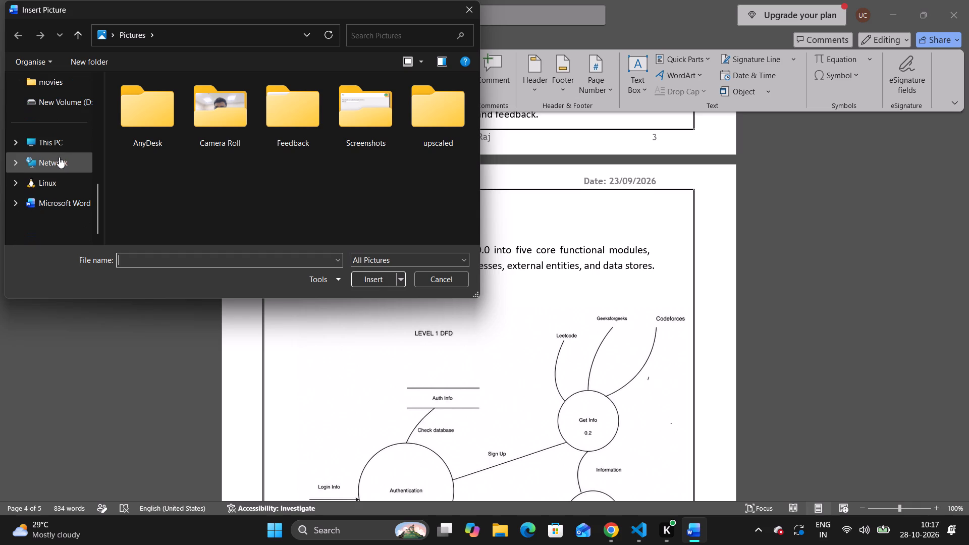
scroll(60, 162, up, 1)
click(61, 179)
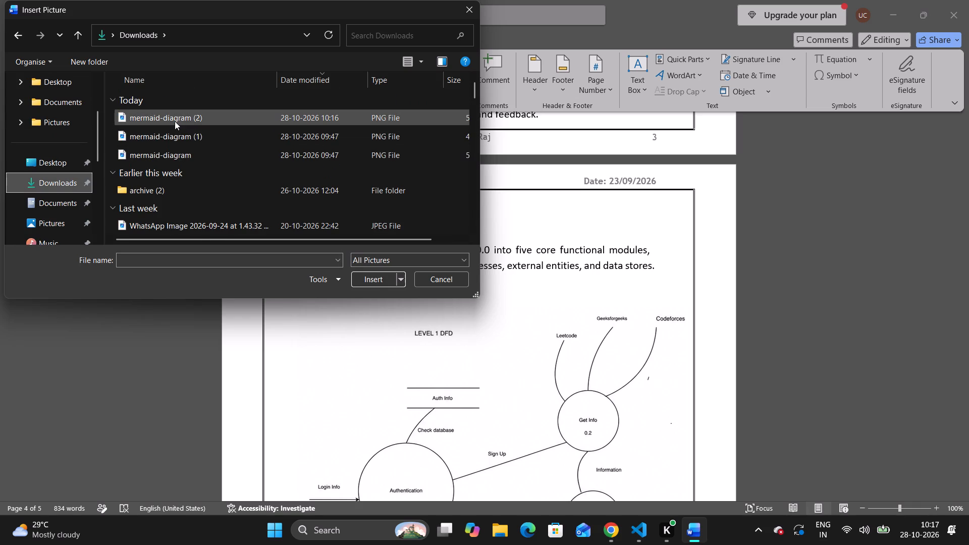
click(175, 121)
key(Return)
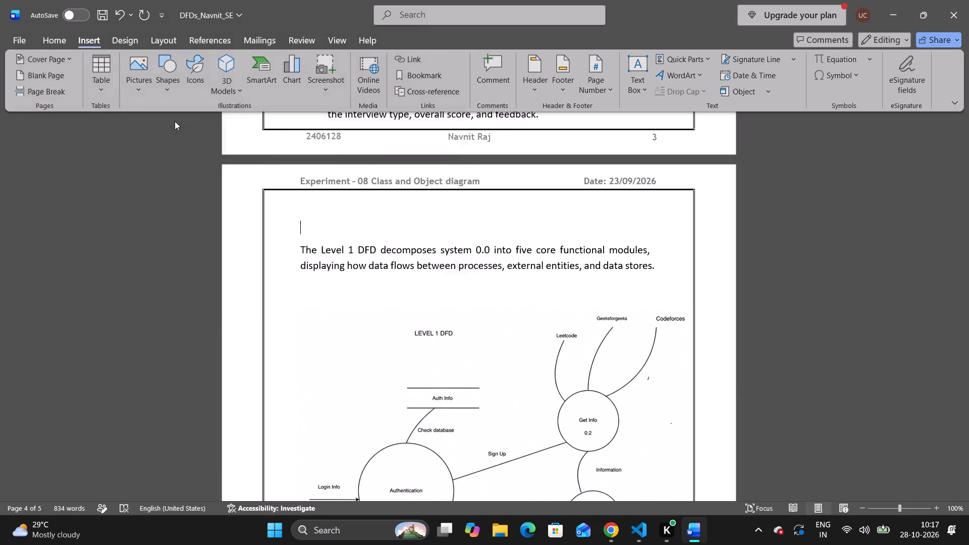
Move the inserted class diagram up and slightly left to the first line of page 4, just below the page header.
scroll(199, 244, down, 1)
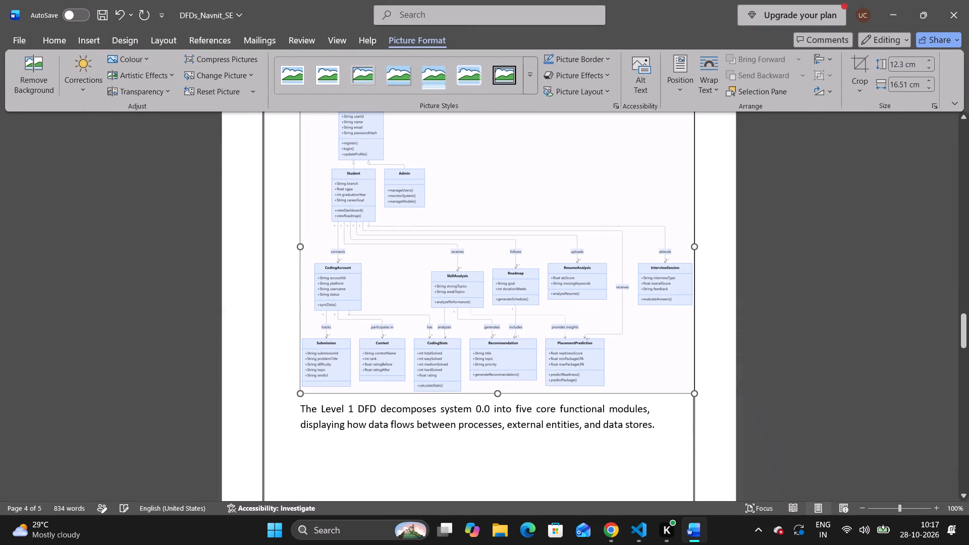
drag(391, 243, 354, 244)
drag(354, 244, 298, 249)
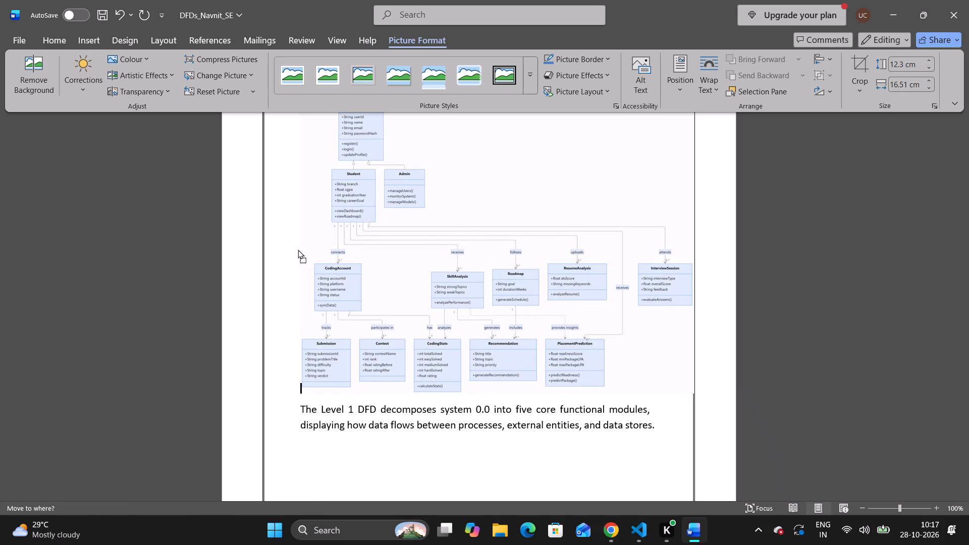
drag(298, 249, 274, 249)
scroll(431, 263, up, 1)
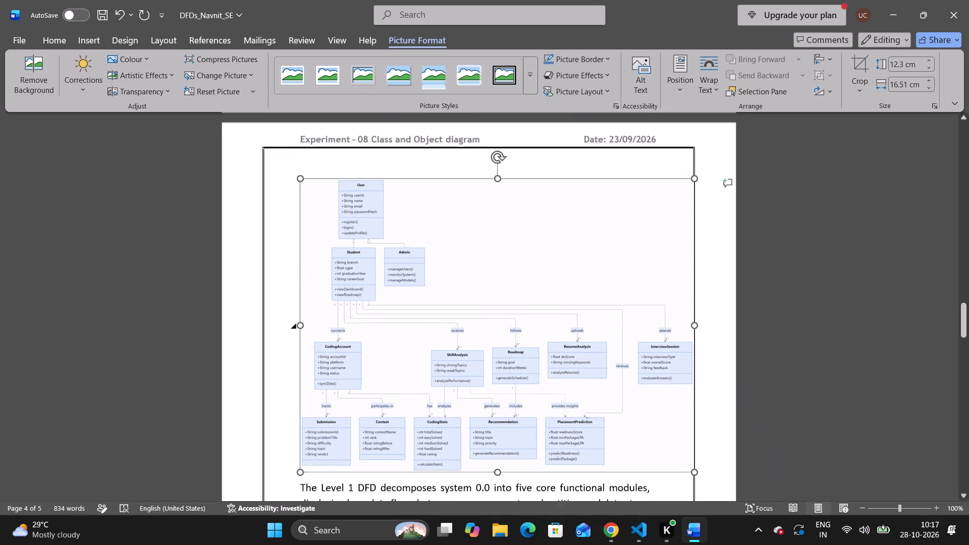
scroll(431, 263, up, 1)
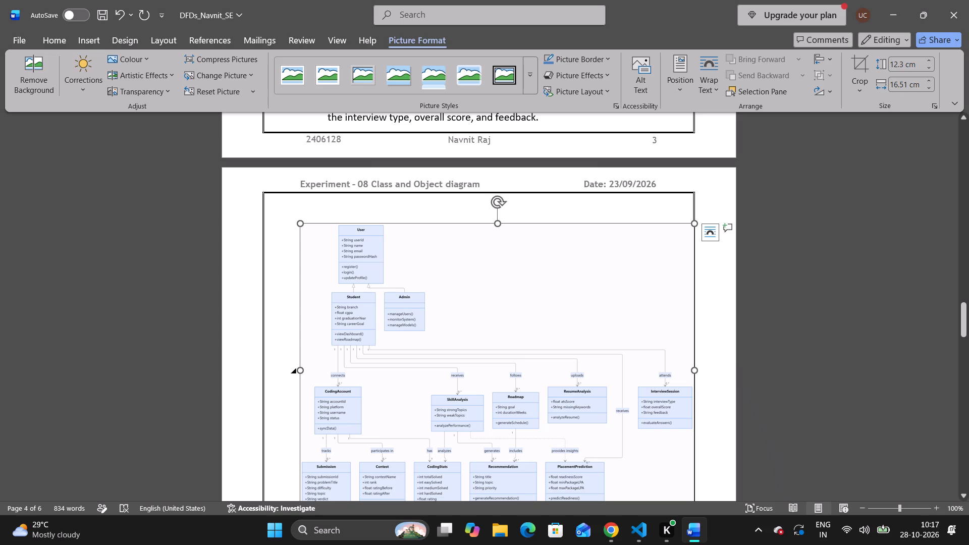
drag(641, 226, 556, 219)
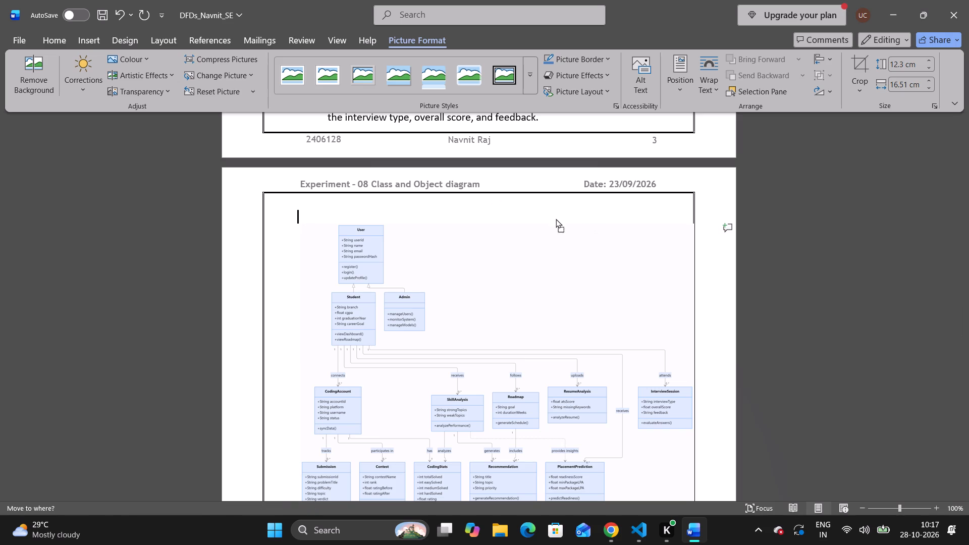
drag(556, 219, 507, 208)
drag(537, 229, 470, 236)
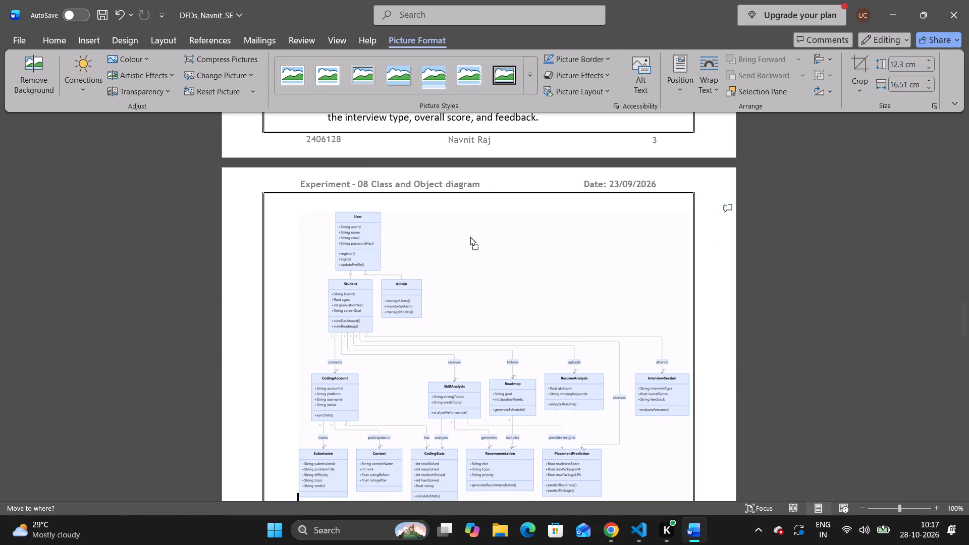
drag(470, 236, 454, 234)
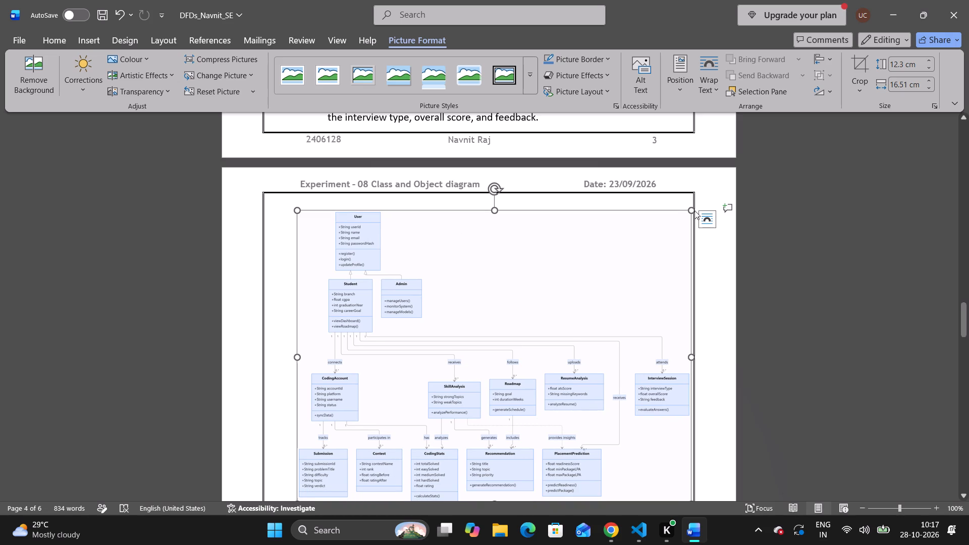
Shrink the class diagram proportionally to about 11.88 cm high and 15.94 cm wide so it fits inside the page border.
drag(688, 208, 638, 214)
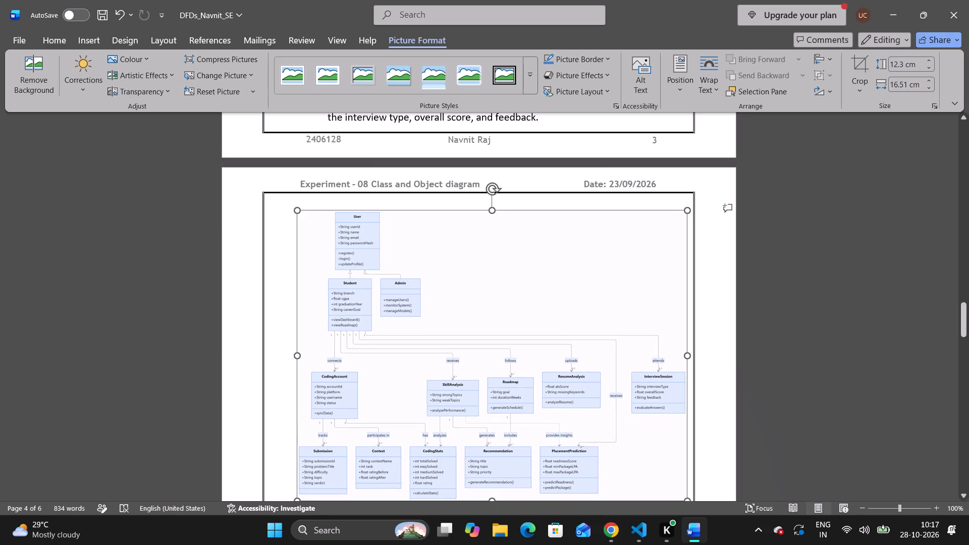
drag(638, 214, 580, 221)
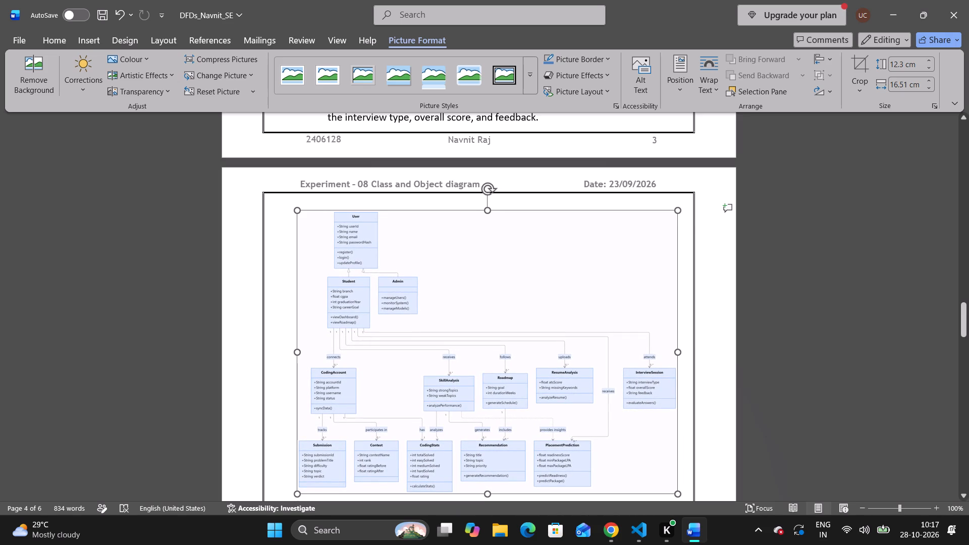
drag(583, 306, 550, 307)
scroll(550, 307, down, 2)
click(573, 390)
Review the document from the Object Diagram theory and UML notations through the class descriptions to the class diagram's placement.
scroll(573, 390, up, 2)
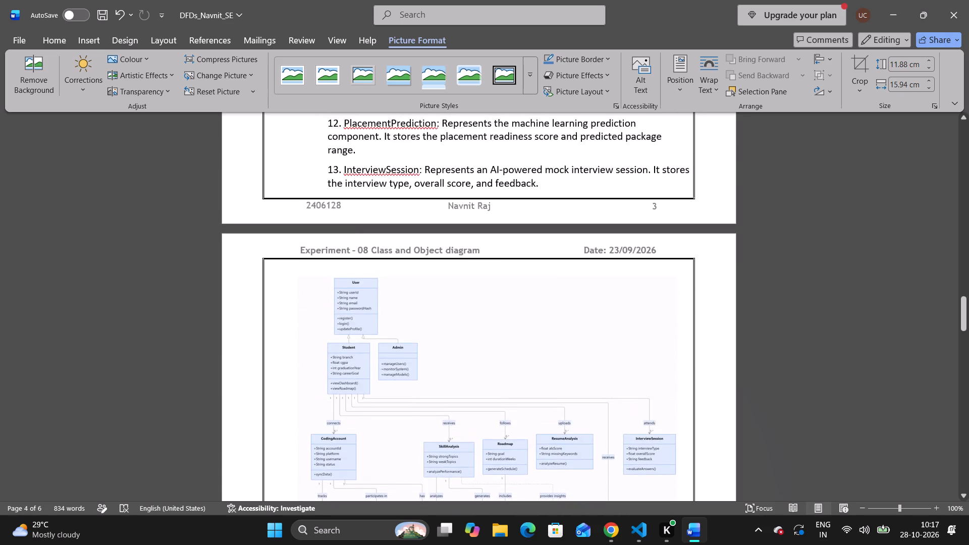
ctrl+scroll(489, 304, up, 11)
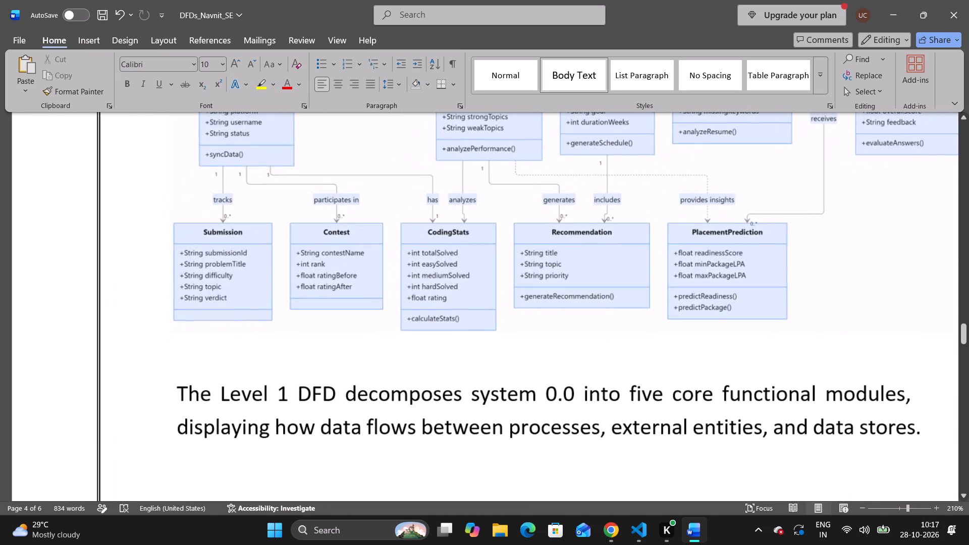
ctrl+scroll(489, 304, down, 13)
scroll(489, 304, up, 1)
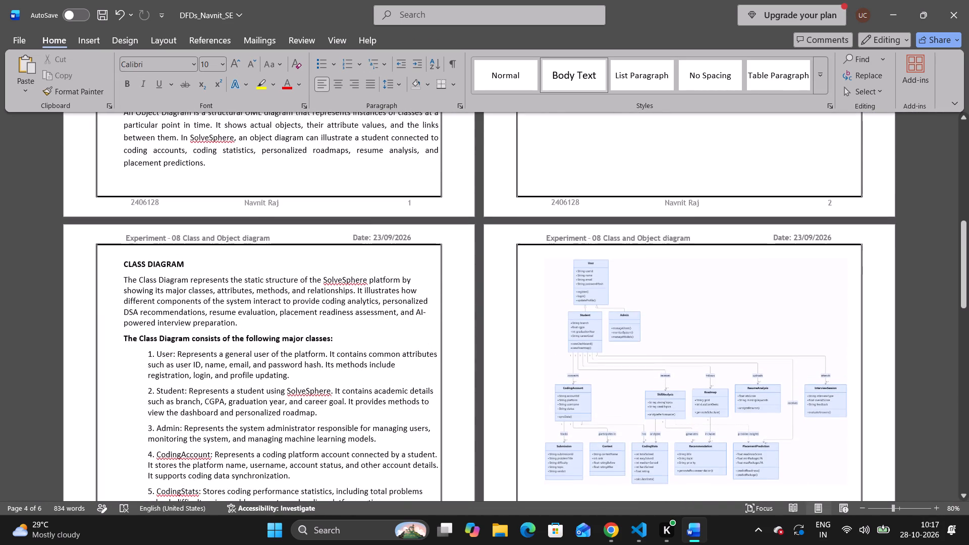
scroll(489, 304, up, 1)
ctrl+scroll(489, 304, up, 2)
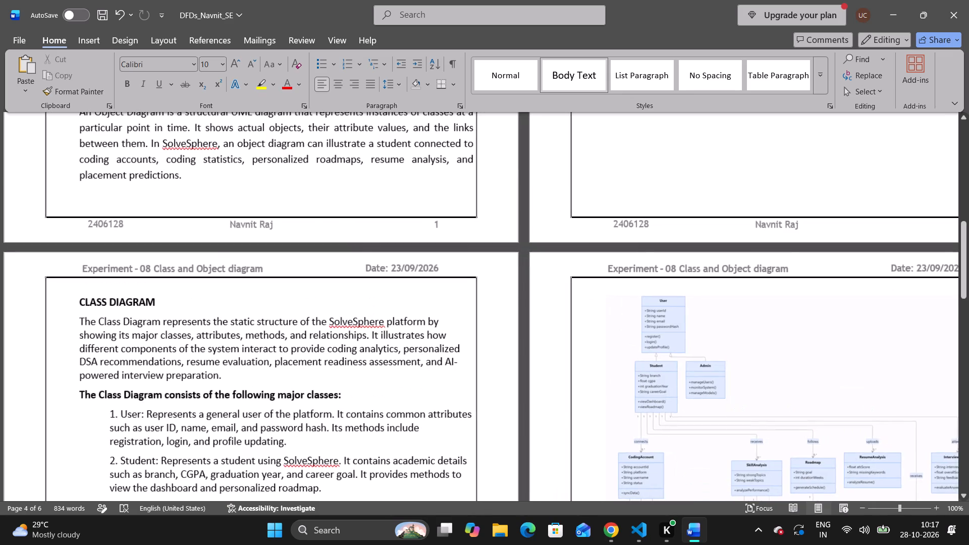
ctrl+scroll(489, 304, up, 1)
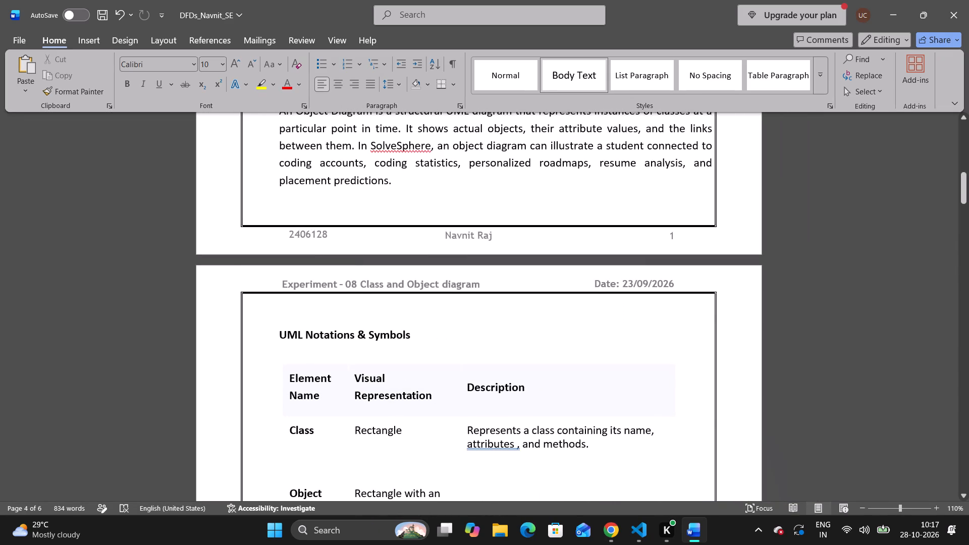
scroll(489, 304, up, 1)
scroll(489, 304, down, 4)
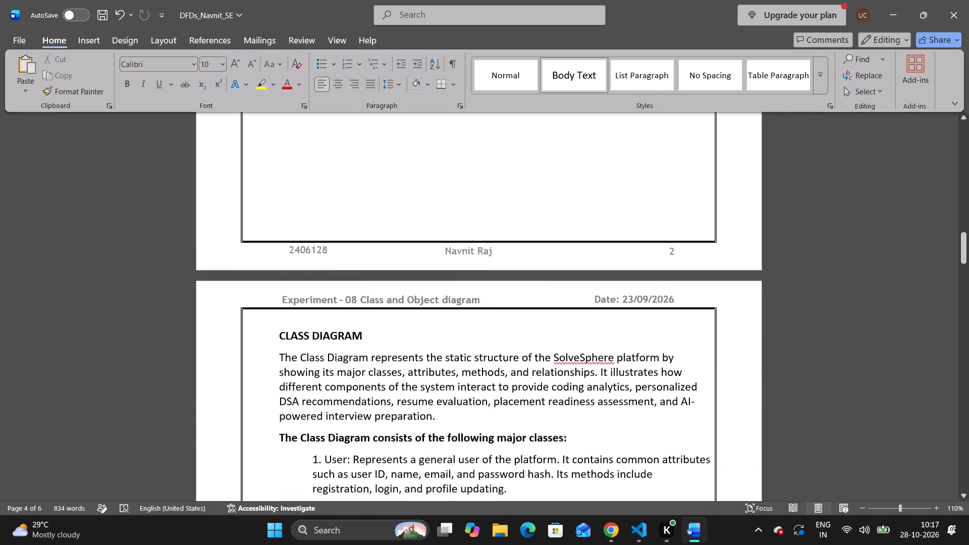
scroll(489, 304, down, 3)
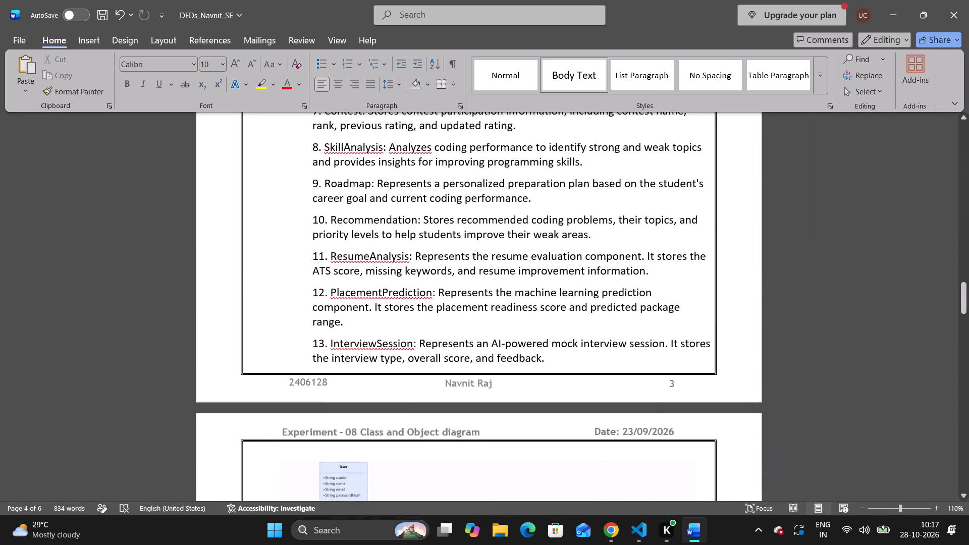
scroll(489, 304, down, 2)
right_click(489, 304)
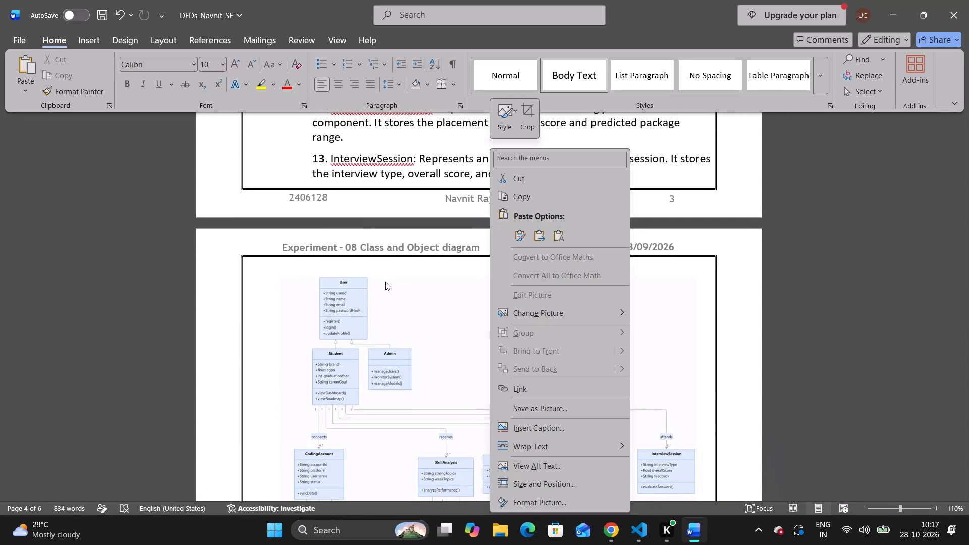
click(385, 282)
Delete the old paragraph beginning "The Level 1 DFD decomposes system 0.0" below the class diagram.
scroll(385, 282, down, 2)
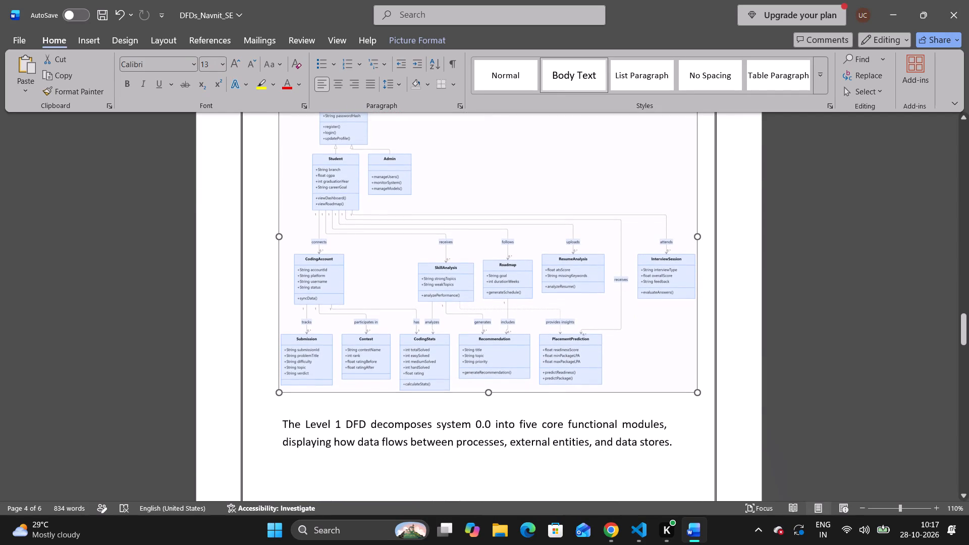
scroll(385, 282, down, 2)
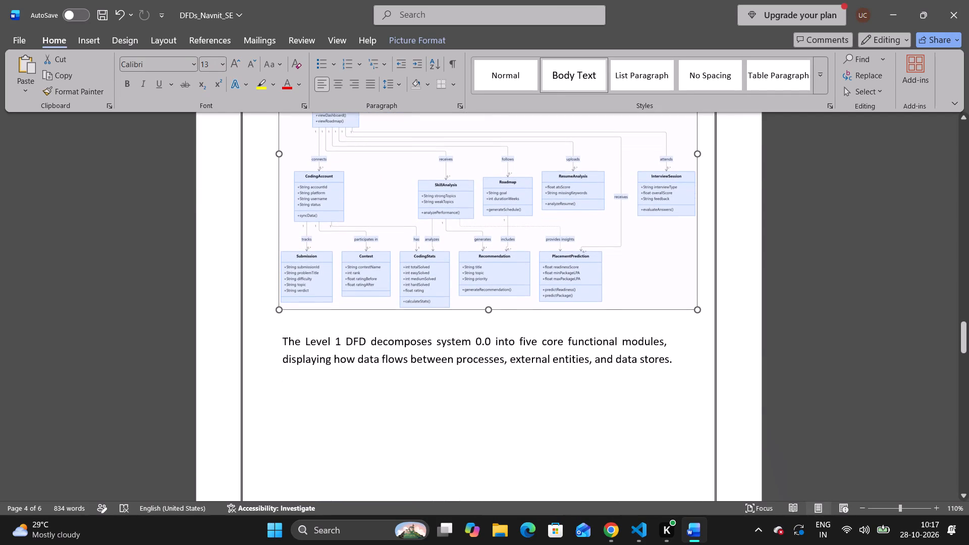
scroll(385, 282, down, 1)
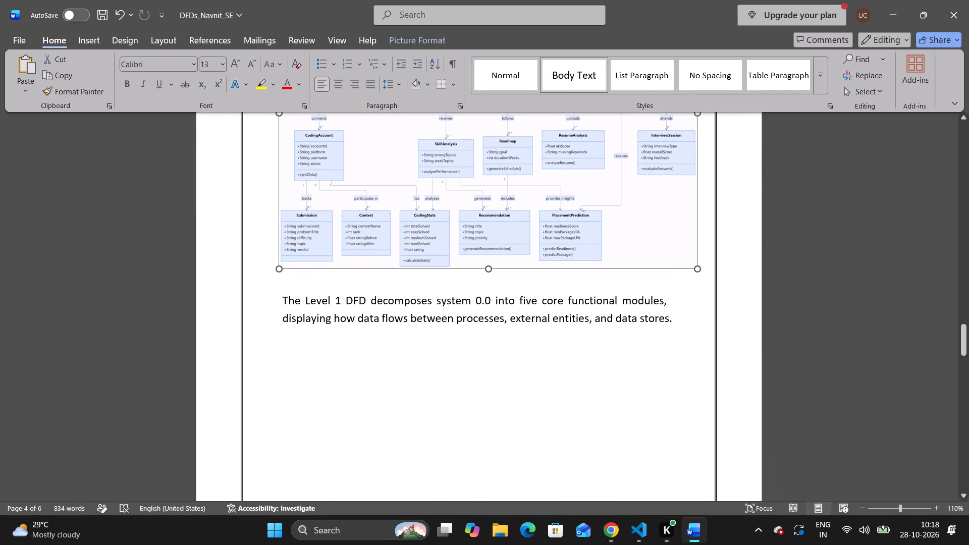
drag(284, 301, 587, 327)
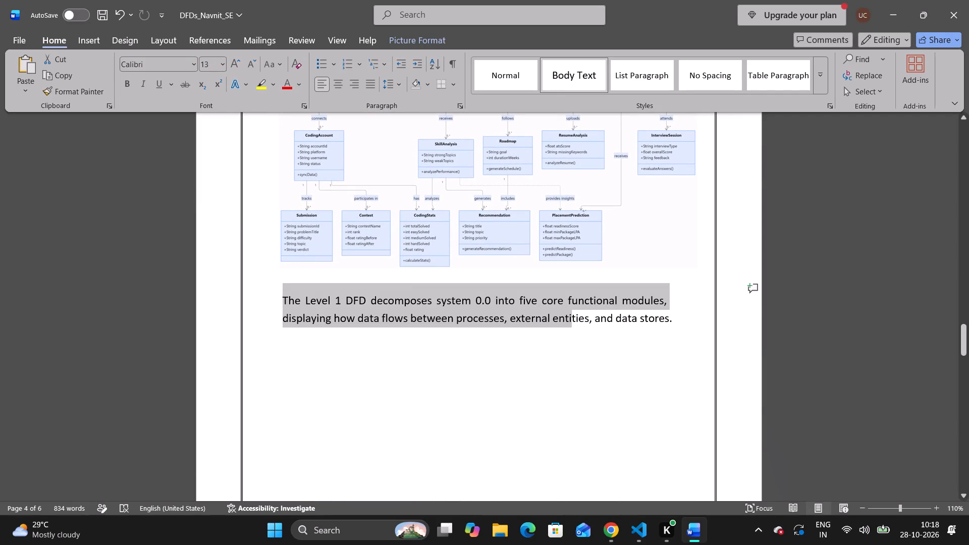
drag(587, 327, 703, 317)
key(BackSpace)
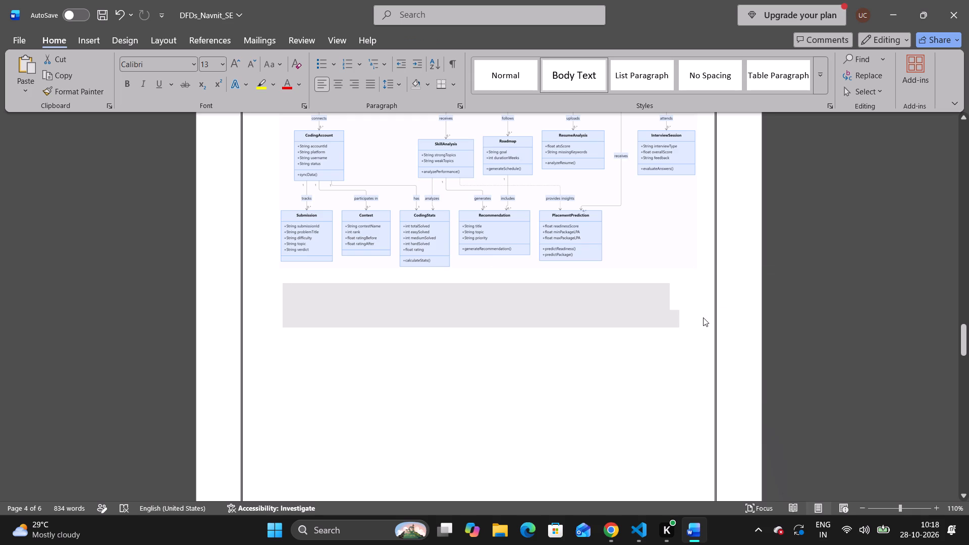
Delete the old Level 1 DFD image from the page after the class diagram.
scroll(703, 317, down, 5)
scroll(590, 303, up, 3)
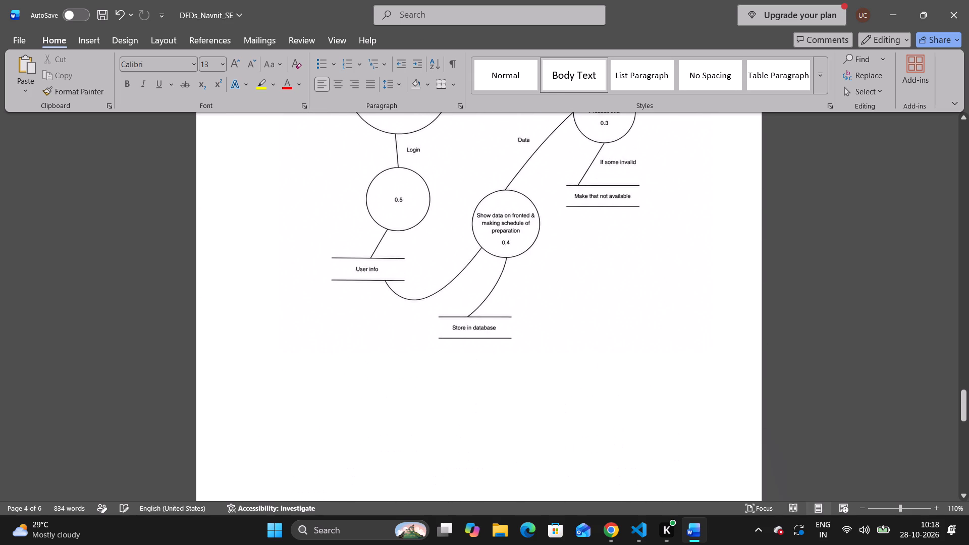
scroll(590, 303, up, 2)
click(590, 303)
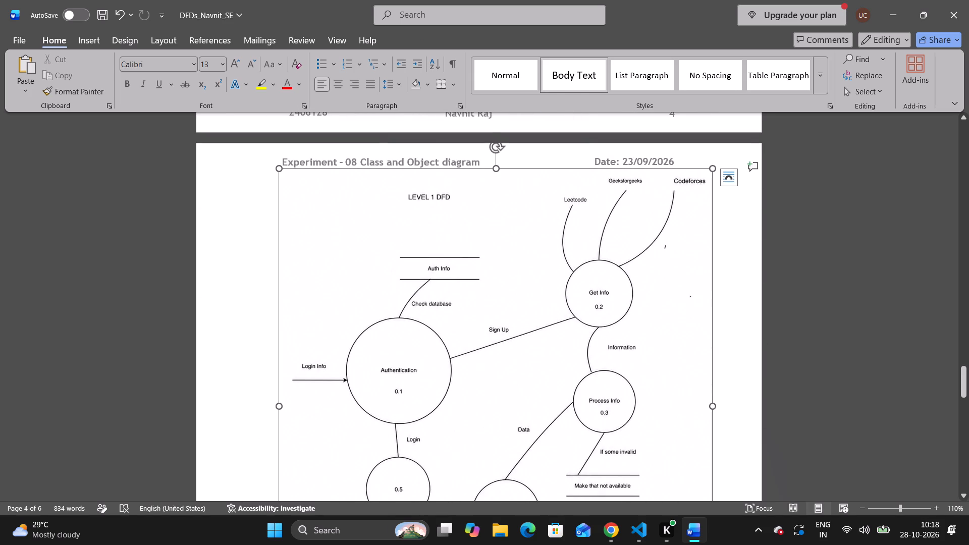
key(BackSpace)
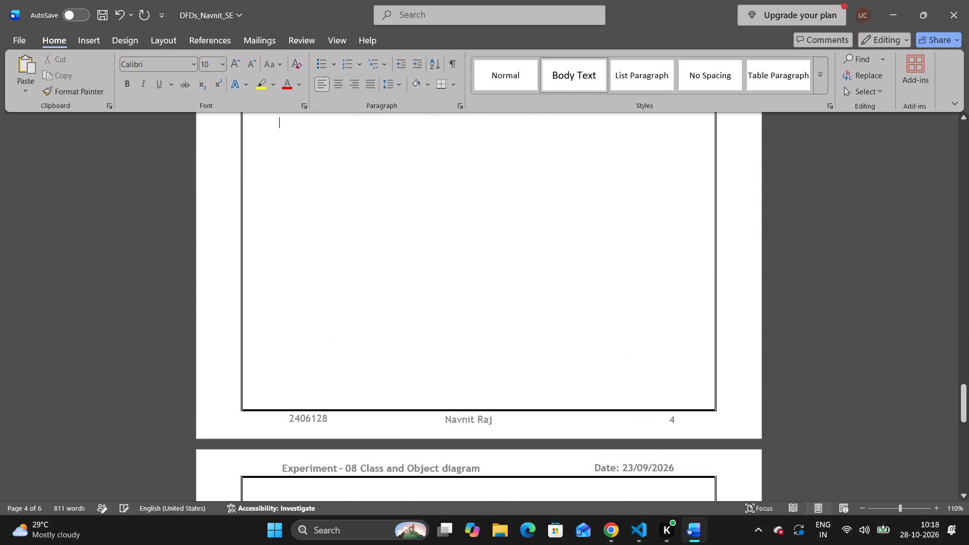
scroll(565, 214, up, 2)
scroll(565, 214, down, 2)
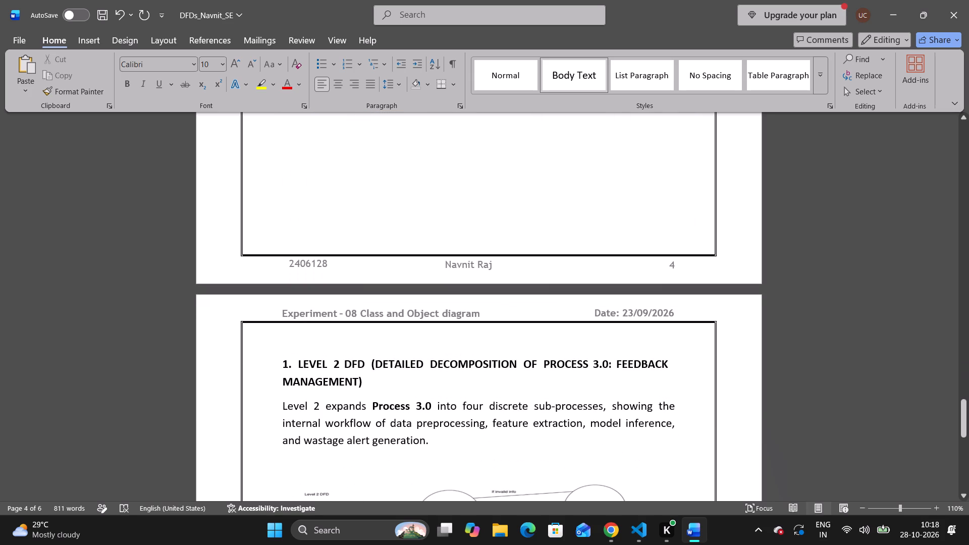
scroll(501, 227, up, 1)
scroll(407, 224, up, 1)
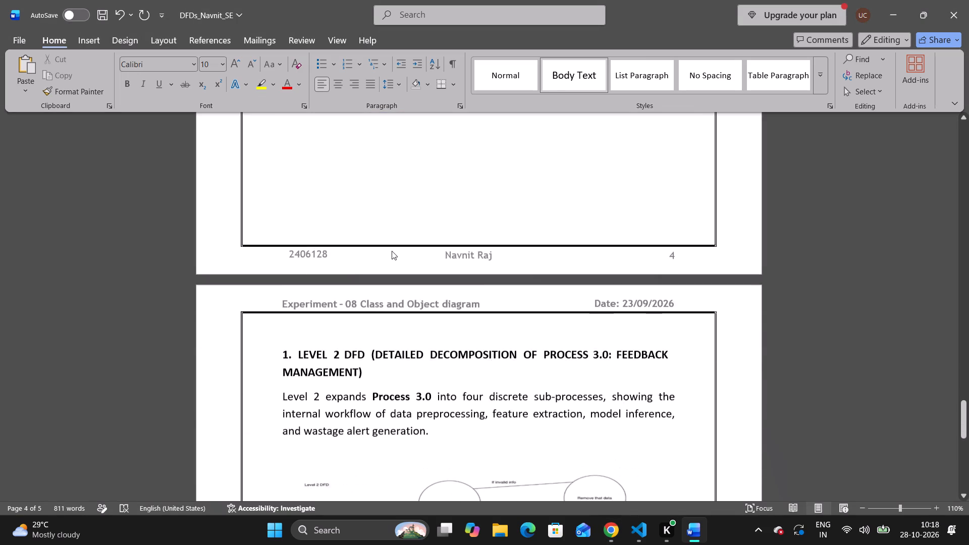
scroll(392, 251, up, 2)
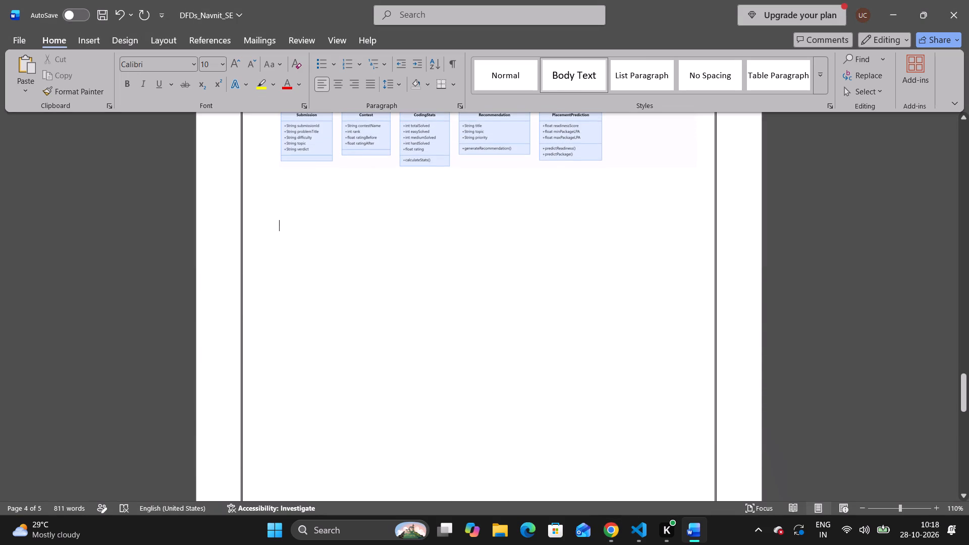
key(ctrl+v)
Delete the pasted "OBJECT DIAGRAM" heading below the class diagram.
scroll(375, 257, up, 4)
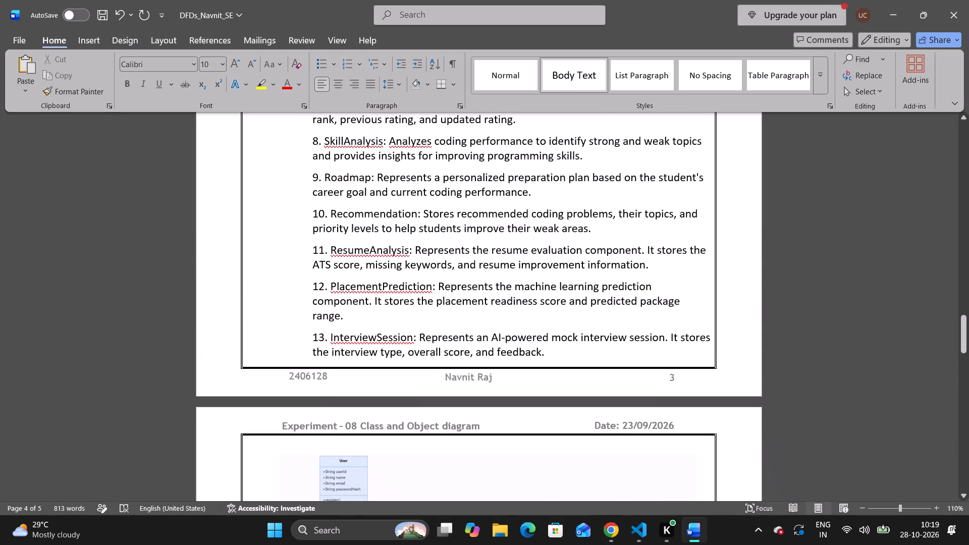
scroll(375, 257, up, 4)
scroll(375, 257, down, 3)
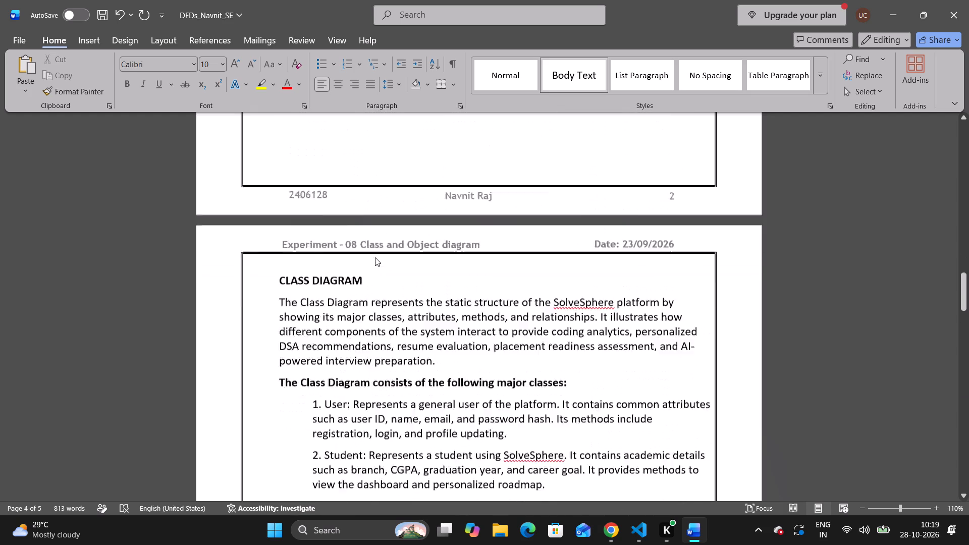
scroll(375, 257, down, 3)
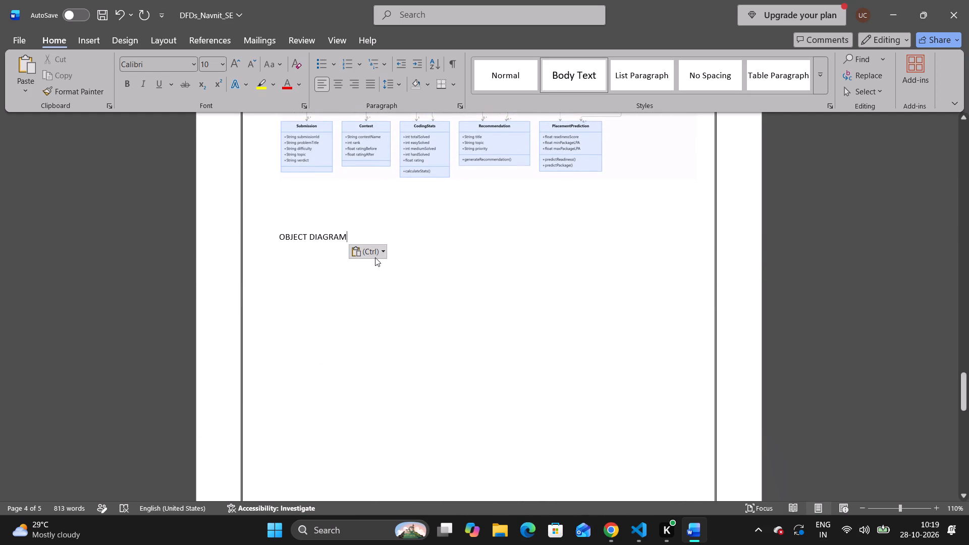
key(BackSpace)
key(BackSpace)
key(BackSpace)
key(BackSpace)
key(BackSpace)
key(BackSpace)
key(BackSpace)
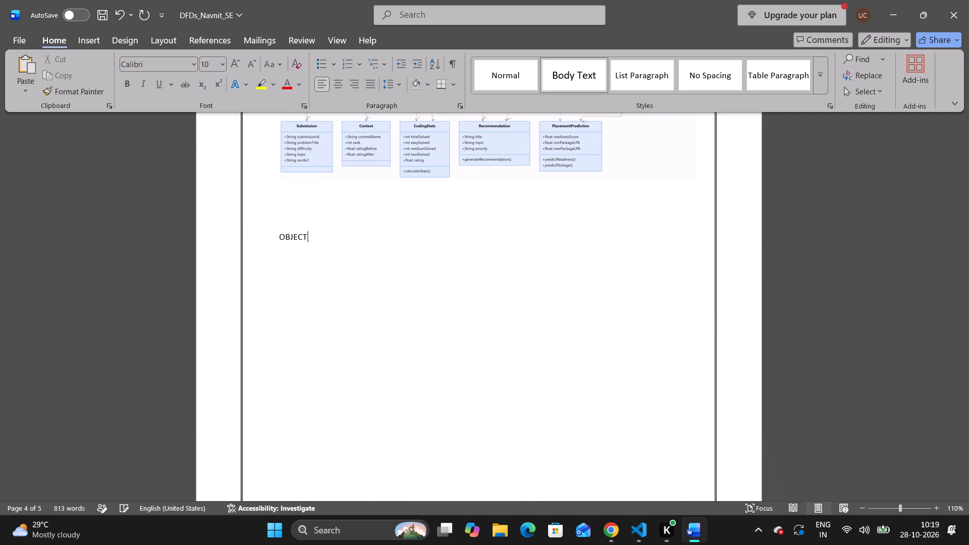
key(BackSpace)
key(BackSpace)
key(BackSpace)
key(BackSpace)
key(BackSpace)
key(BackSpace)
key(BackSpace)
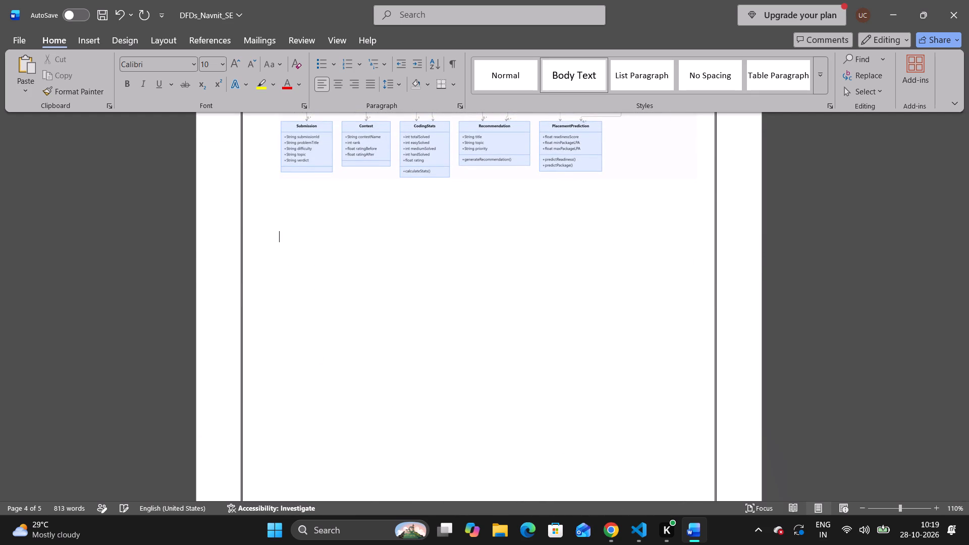
Move the class diagram lower on page 4 so there is blank space above it.
click(375, 257)
scroll(375, 257, up, 3)
drag(465, 318, 466, 326)
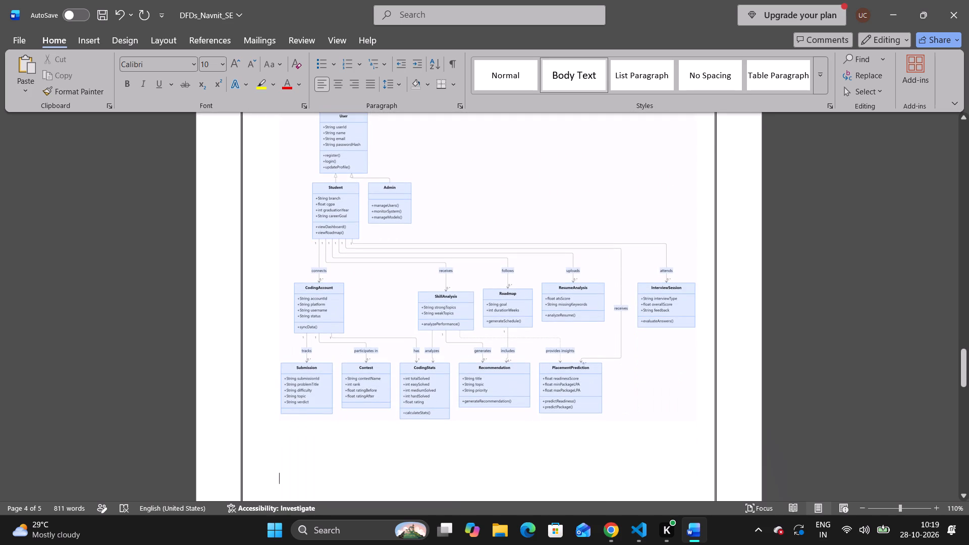
drag(466, 326, 464, 457)
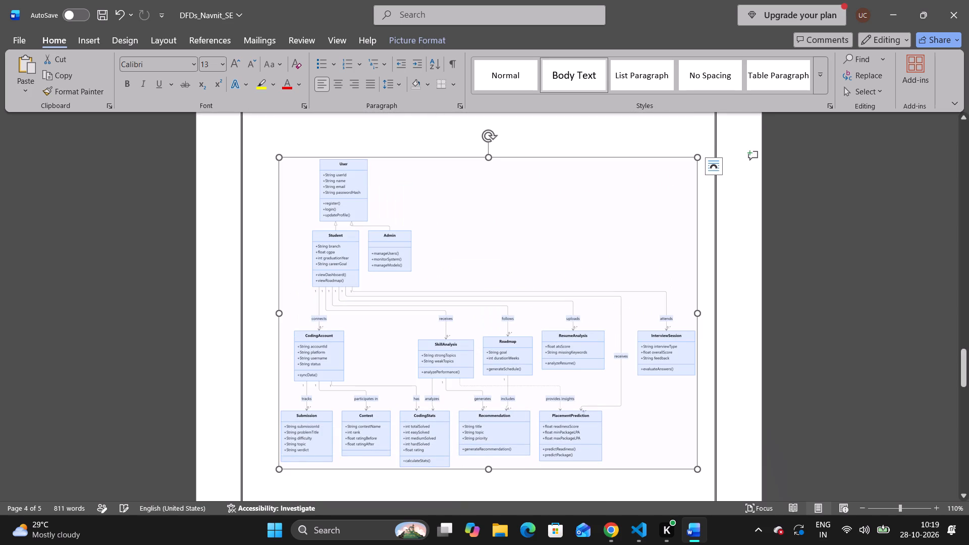
drag(460, 356, 454, 468)
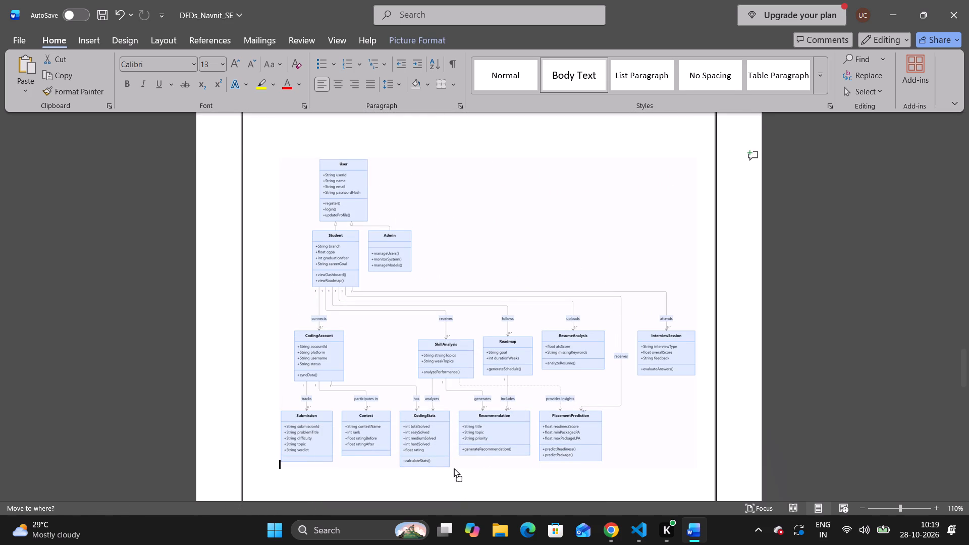
drag(454, 468, 454, 470)
drag(492, 260, 437, 284)
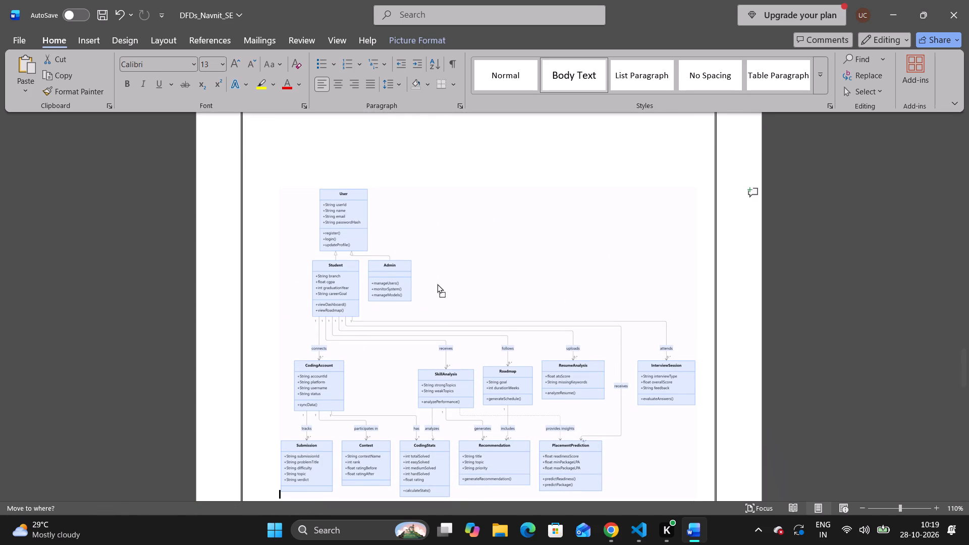
drag(437, 284, 408, 292)
scroll(786, 253, down, 2)
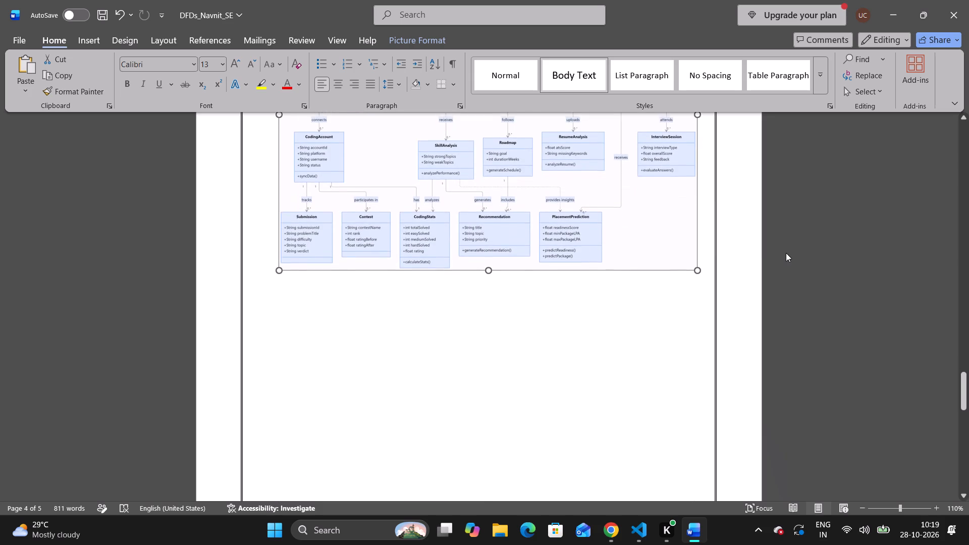
scroll(791, 183, down, 1)
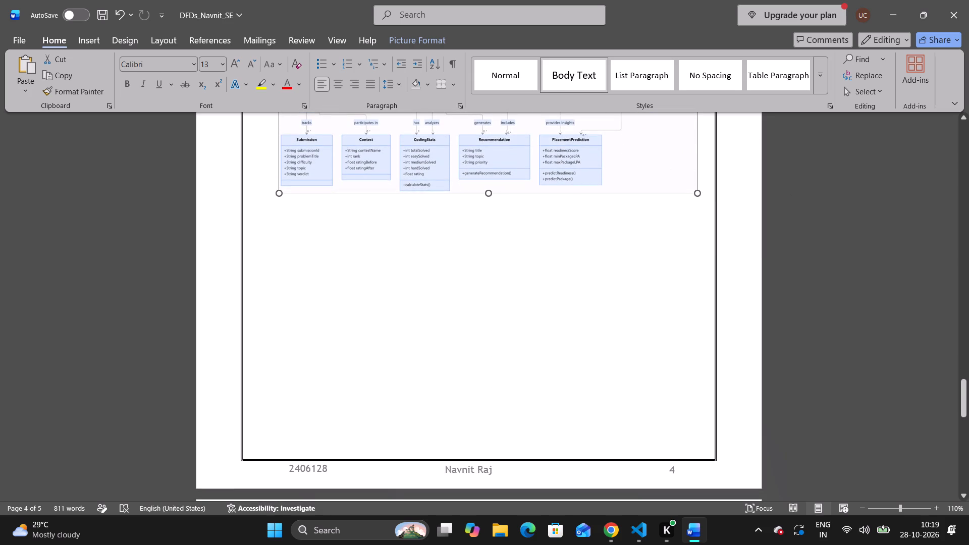
drag(473, 137, 475, 230)
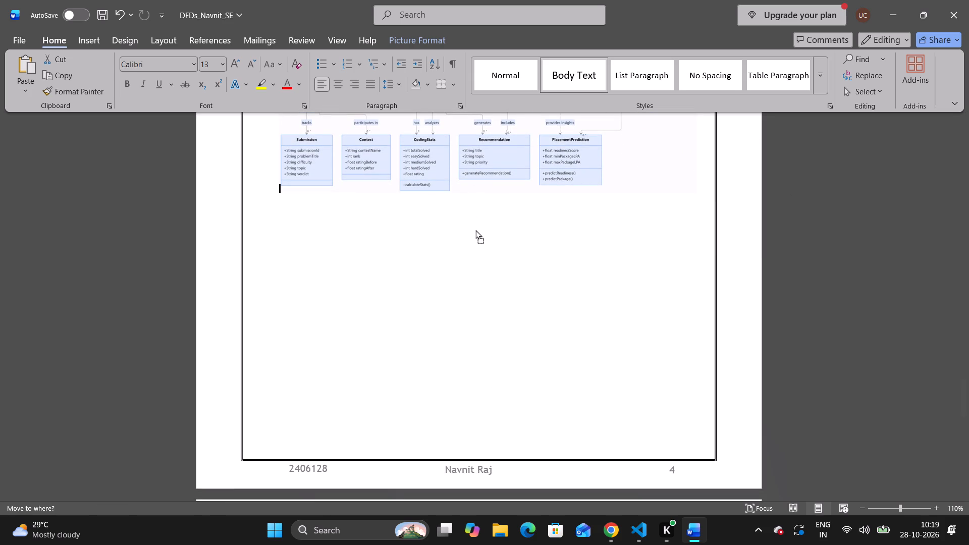
drag(475, 230, 477, 256)
drag(446, 154, 449, 320)
Enlarge the class diagram proportionally until its far edge sits just inside the page border.
scroll(617, 323, up, 2)
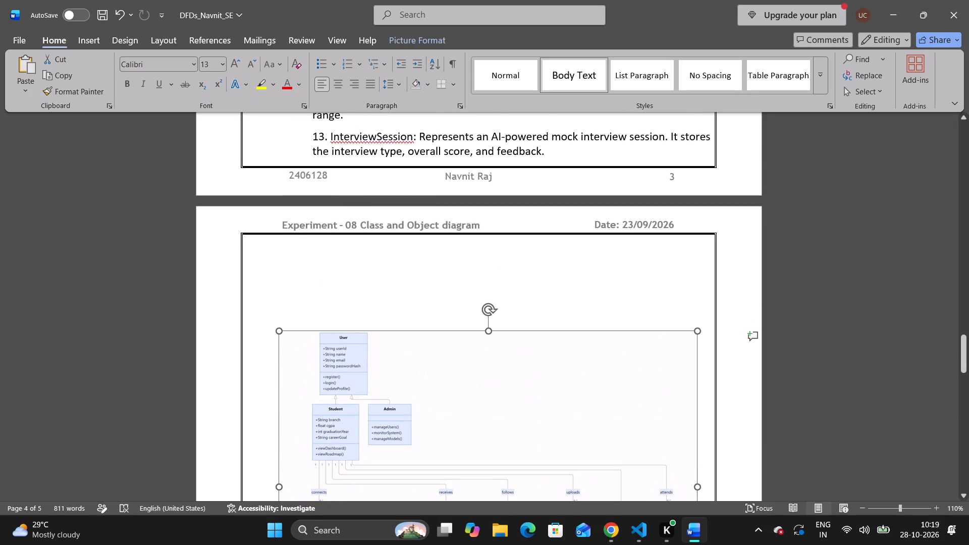
scroll(487, 338, down, 2)
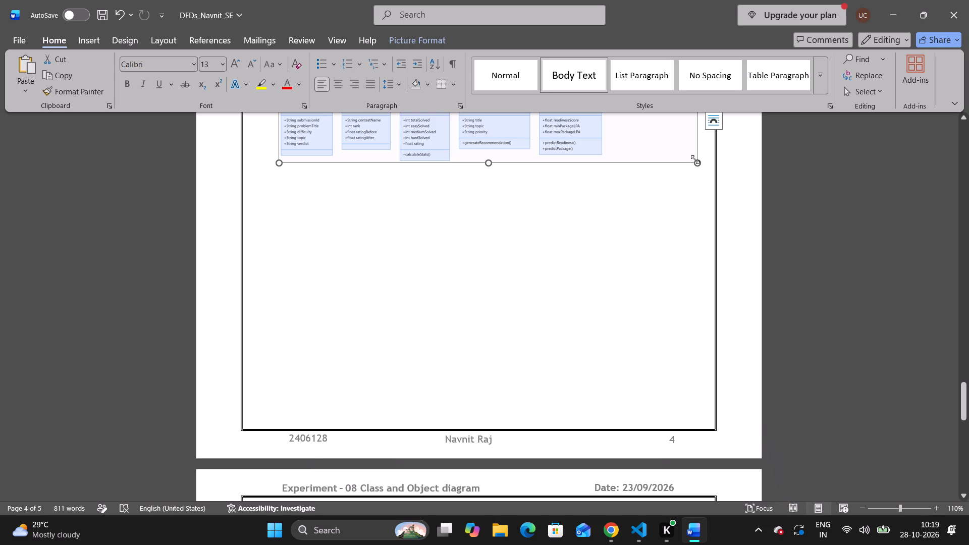
drag(695, 159, 703, 185)
drag(616, 257, 465, 332)
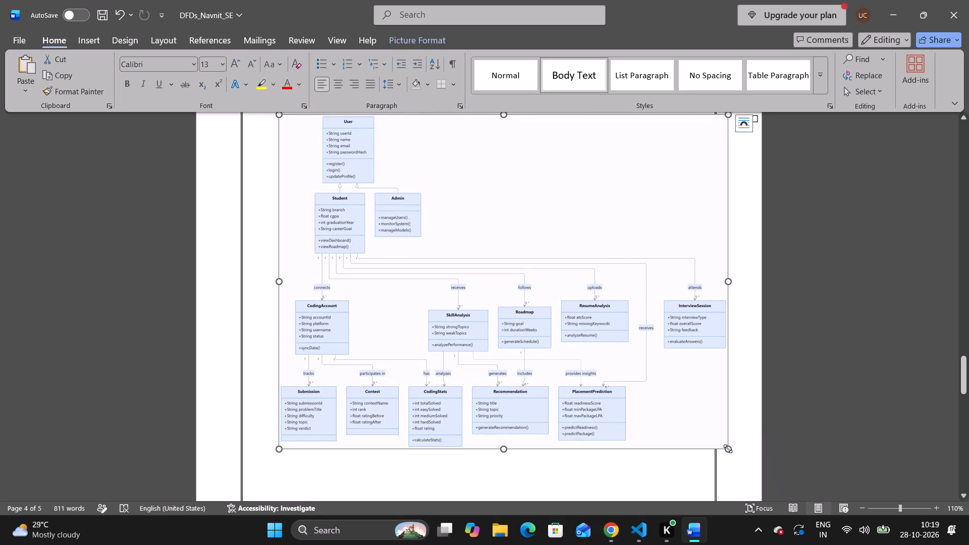
drag(728, 449, 675, 434)
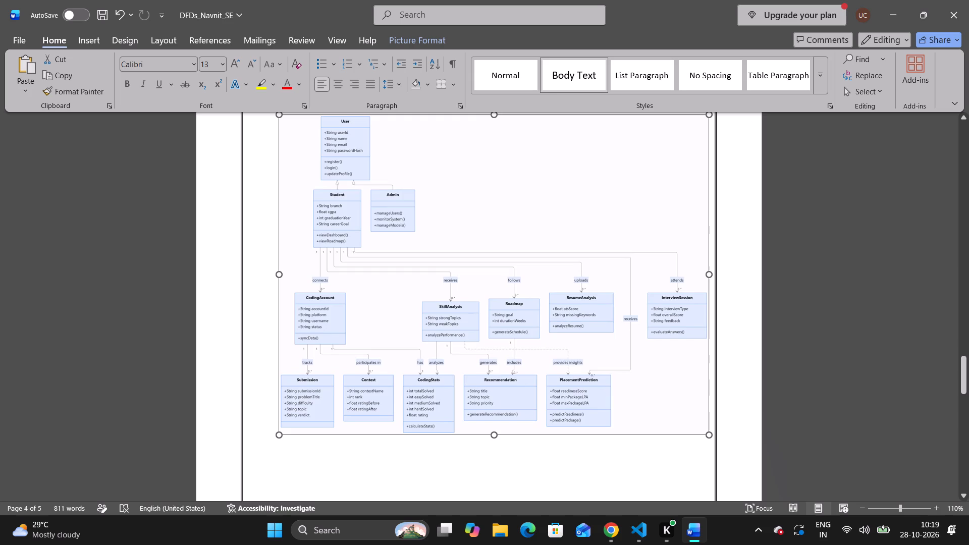
drag(675, 434, 618, 411)
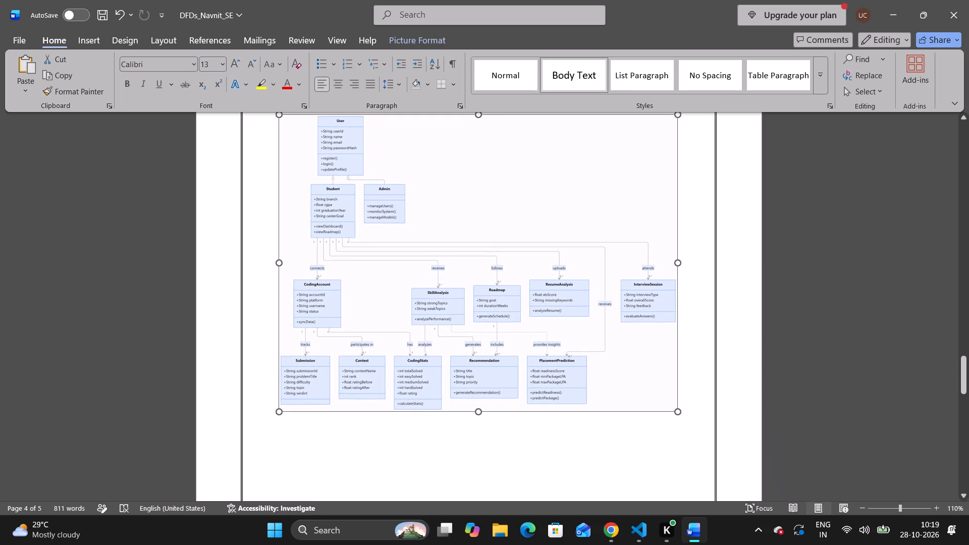
drag(618, 411, 643, 438)
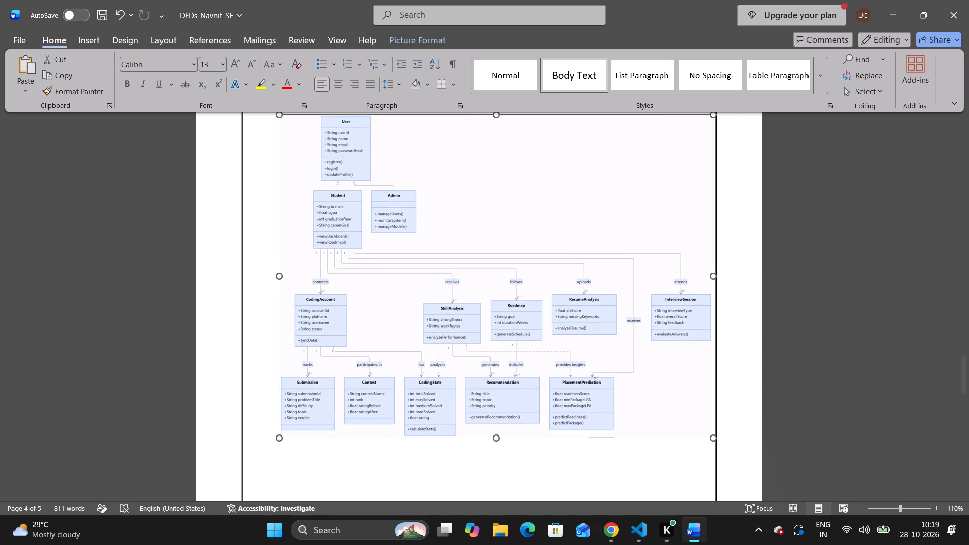
drag(643, 438, 641, 438)
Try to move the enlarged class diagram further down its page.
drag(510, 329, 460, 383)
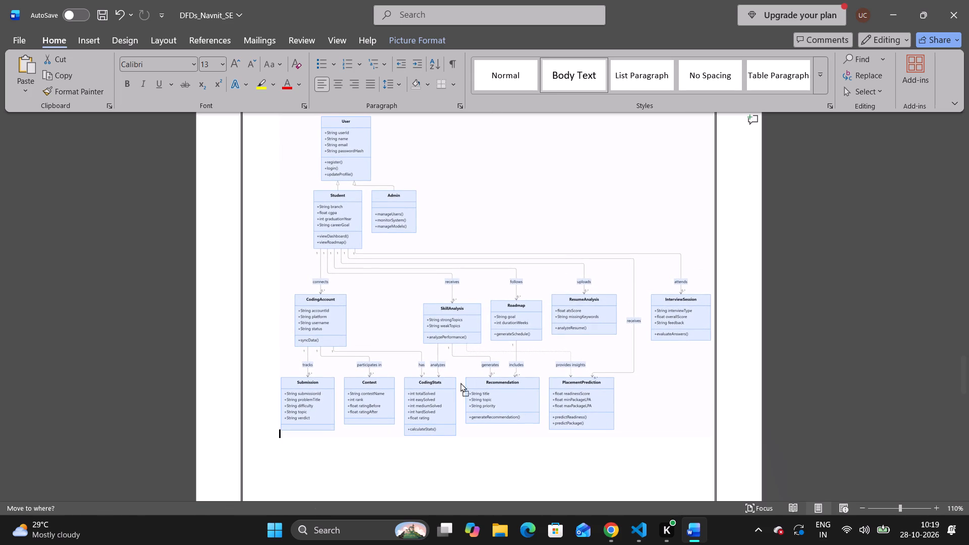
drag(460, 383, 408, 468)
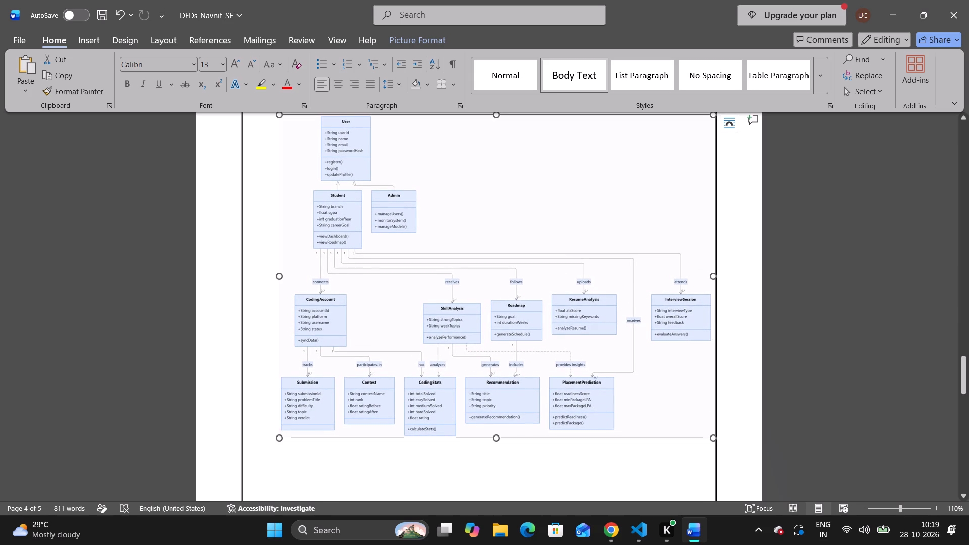
Set the class diagram's text wrapping to Square and move it slightly lower, centred between the page borders.
scroll(463, 307, up, 1)
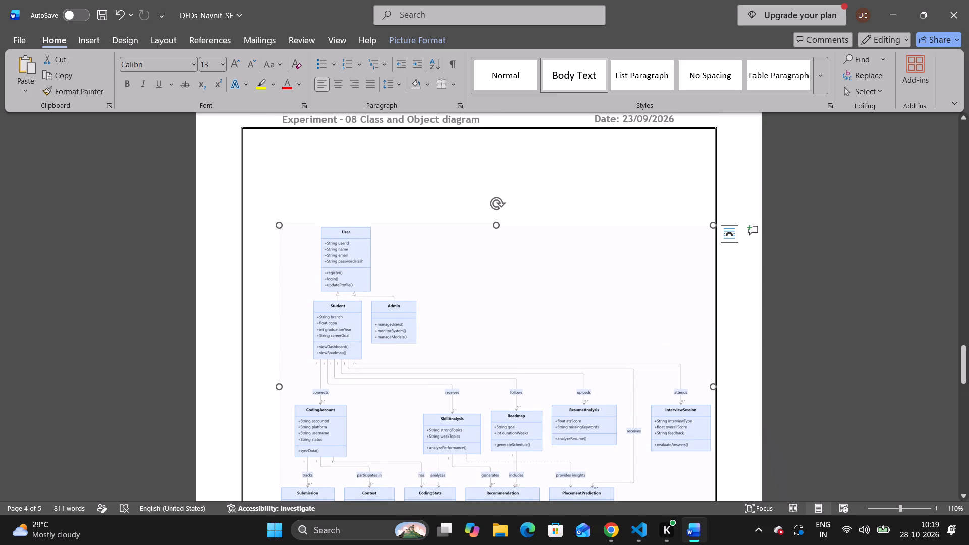
click(644, 259)
click(729, 239)
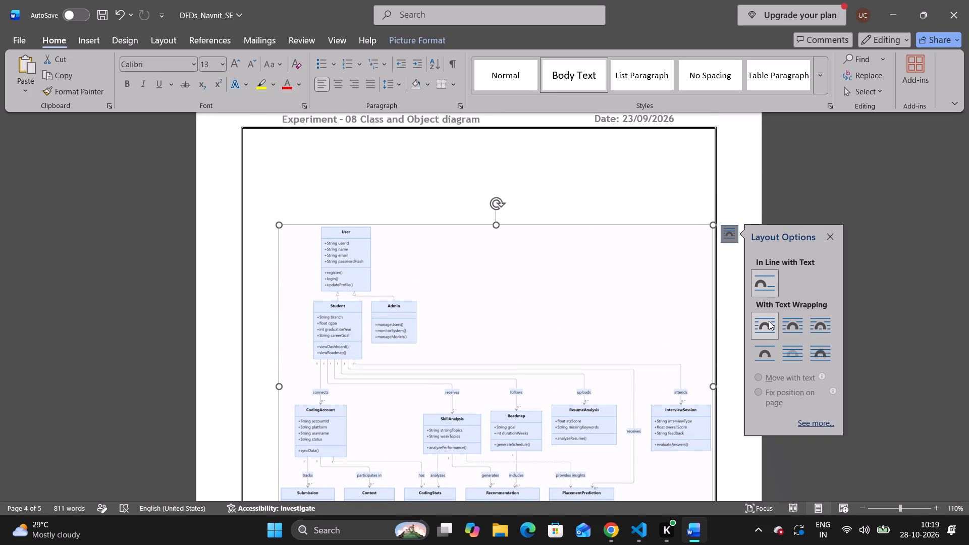
click(769, 321)
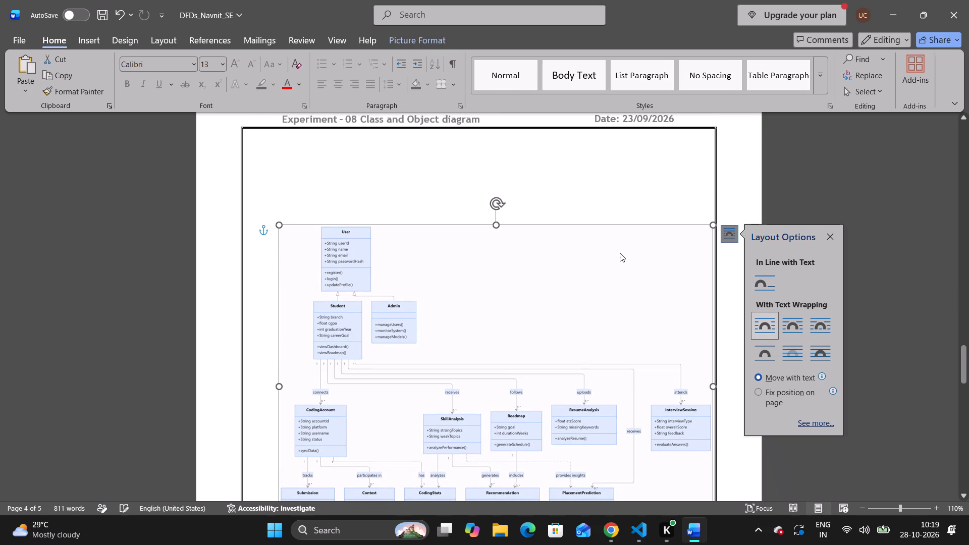
drag(620, 253, 599, 275)
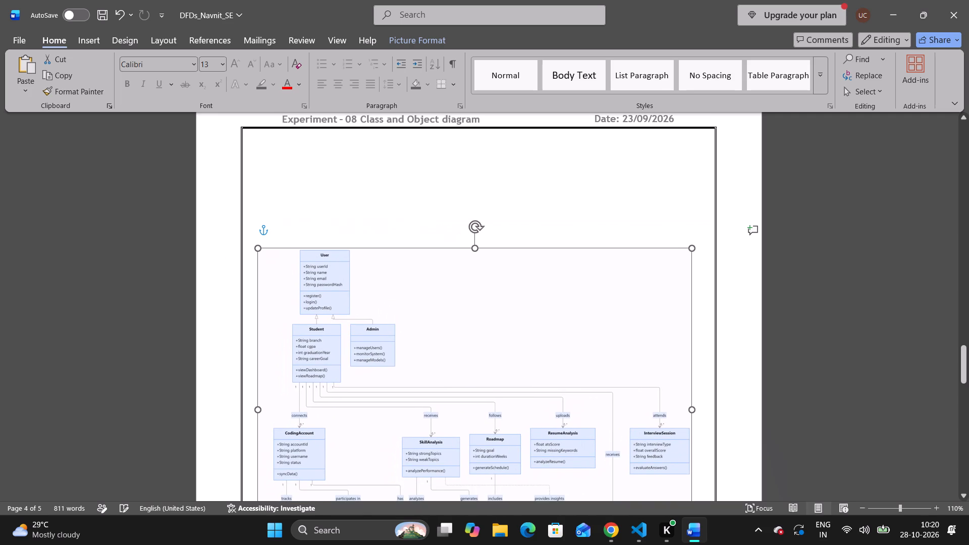
drag(599, 275, 602, 270)
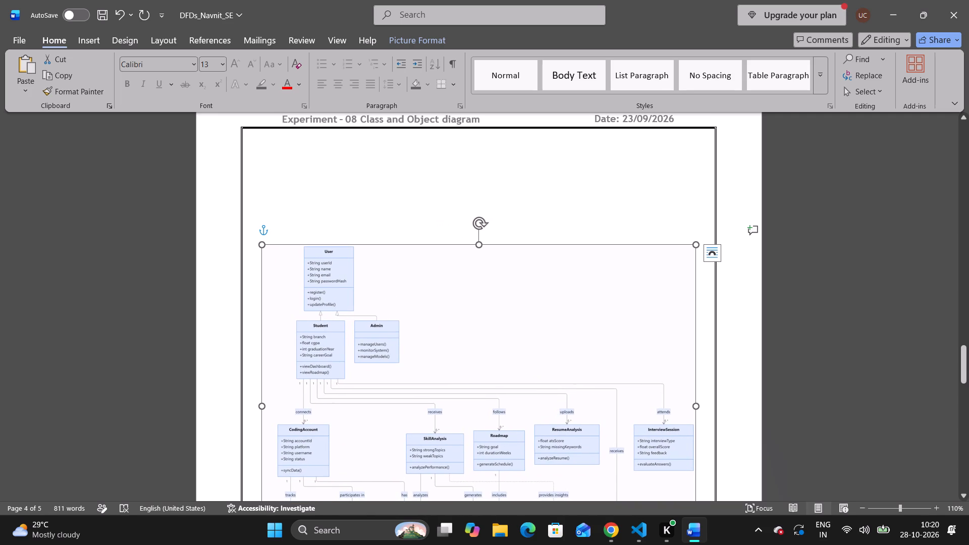
Stretch the class diagram vertically so it fills more of the blank space below it on page 4.
scroll(763, 223, down, 2)
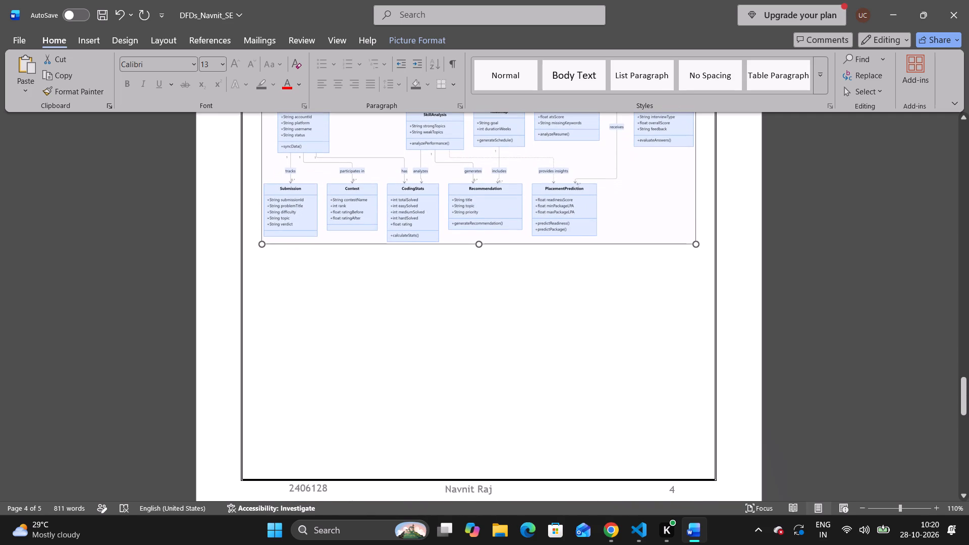
drag(477, 242, 479, 317)
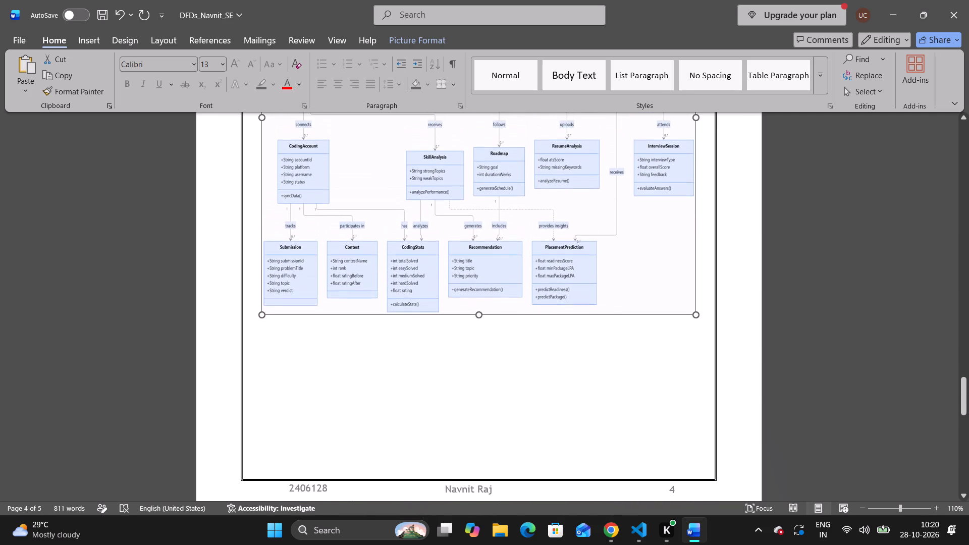
drag(479, 317, 480, 326)
Enlarge the class diagram from its upper corners until it spans the full width just inside the page borders.
scroll(559, 304, up, 1)
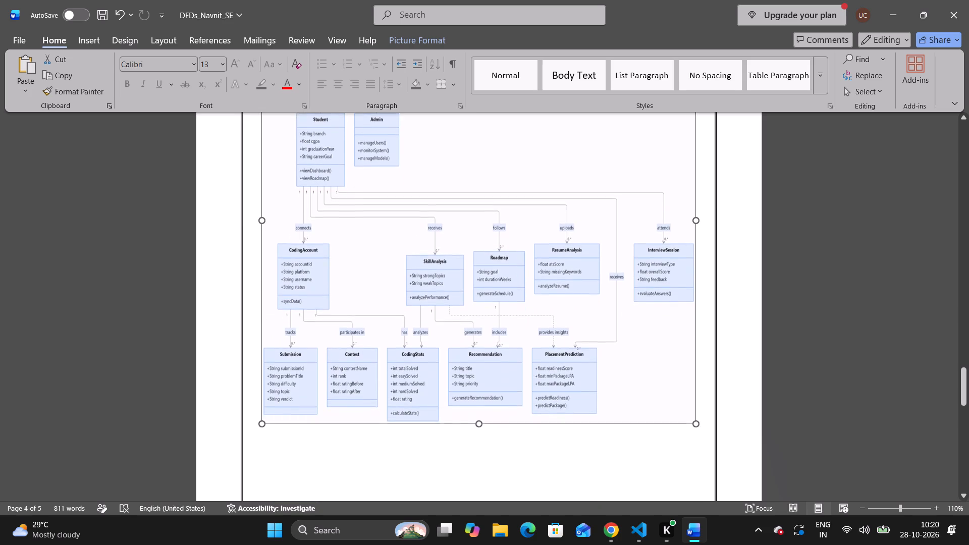
scroll(559, 304, up, 1)
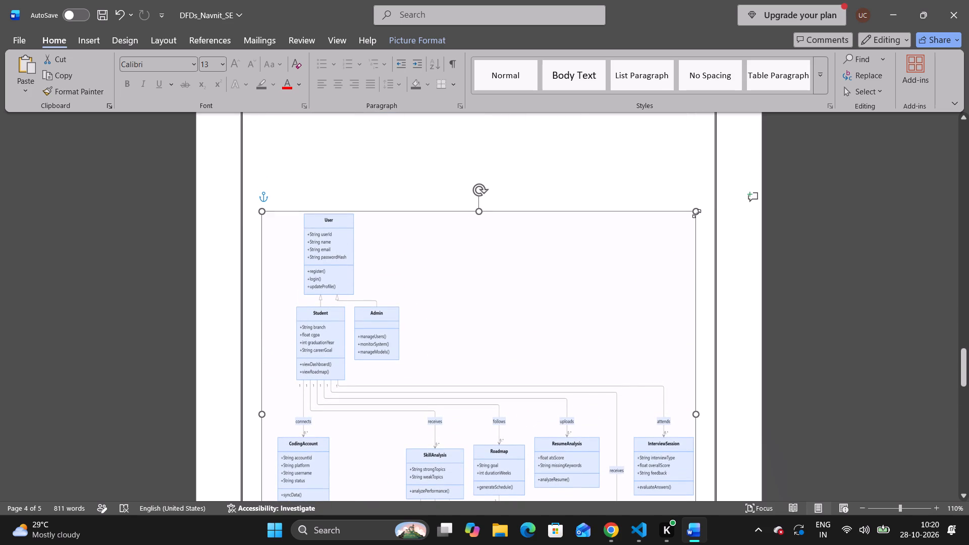
drag(696, 213, 706, 192)
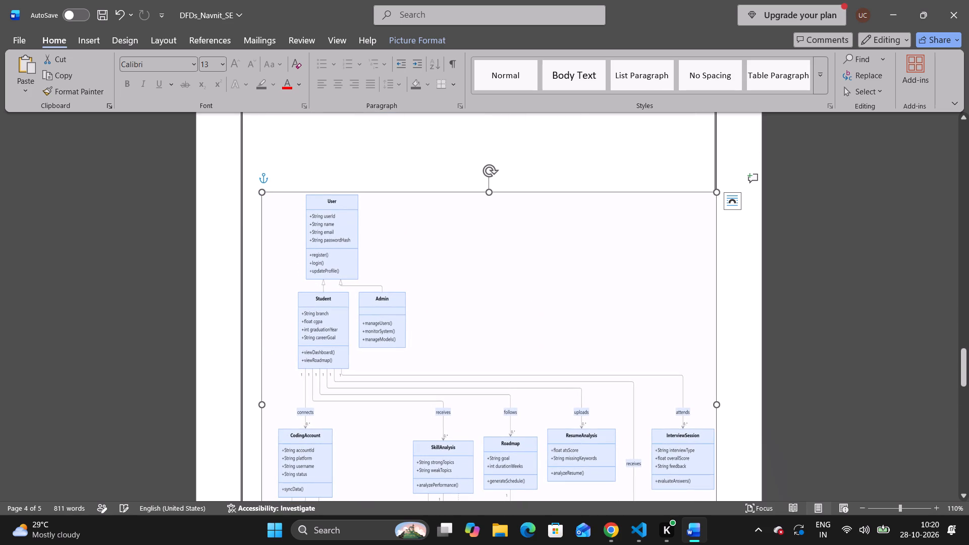
drag(257, 191, 339, 174)
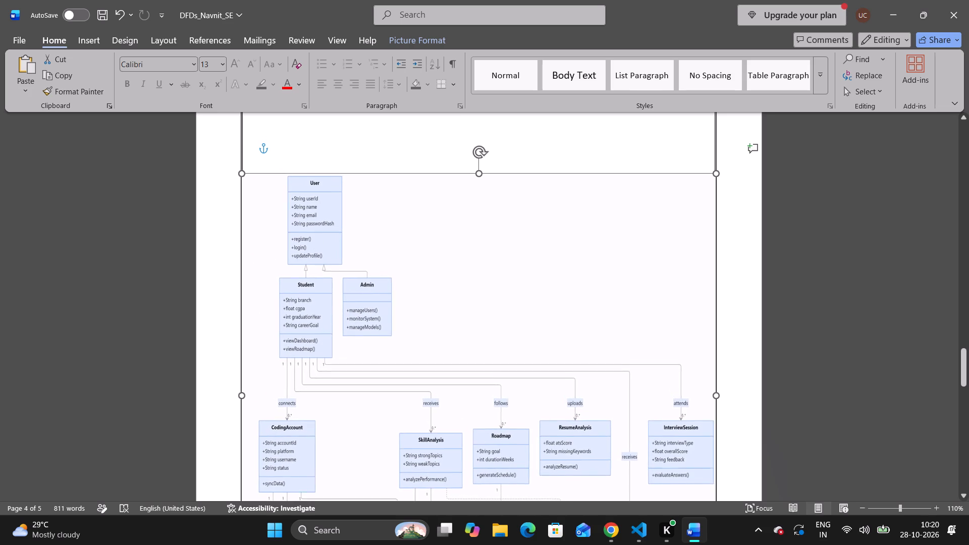
drag(339, 174, 338, 175)
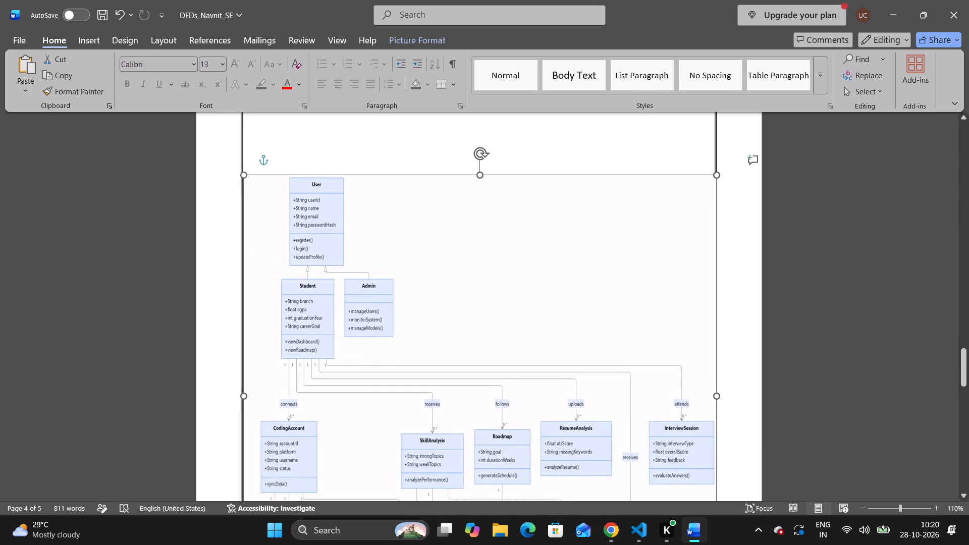
drag(338, 175, 335, 175)
drag(335, 175, 334, 175)
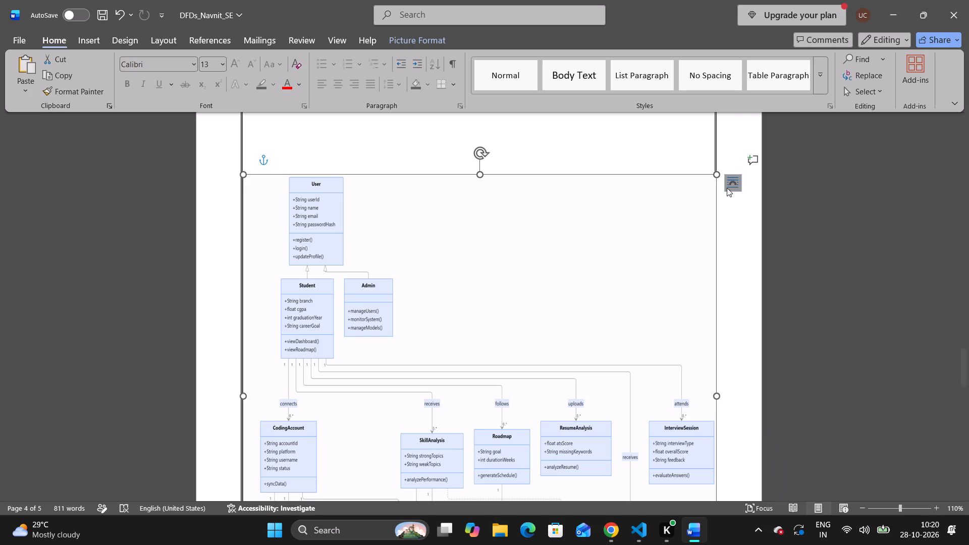
drag(716, 172, 711, 176)
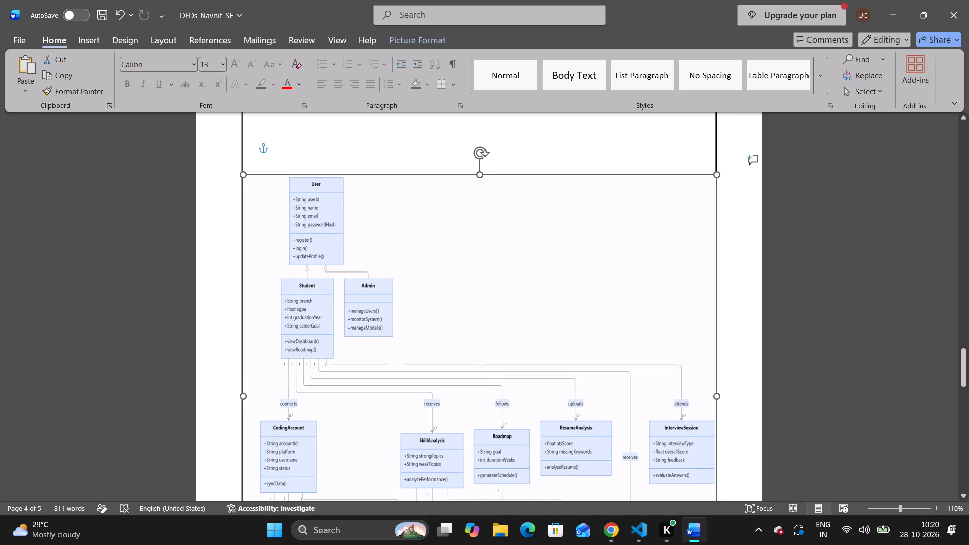
drag(711, 176, 704, 178)
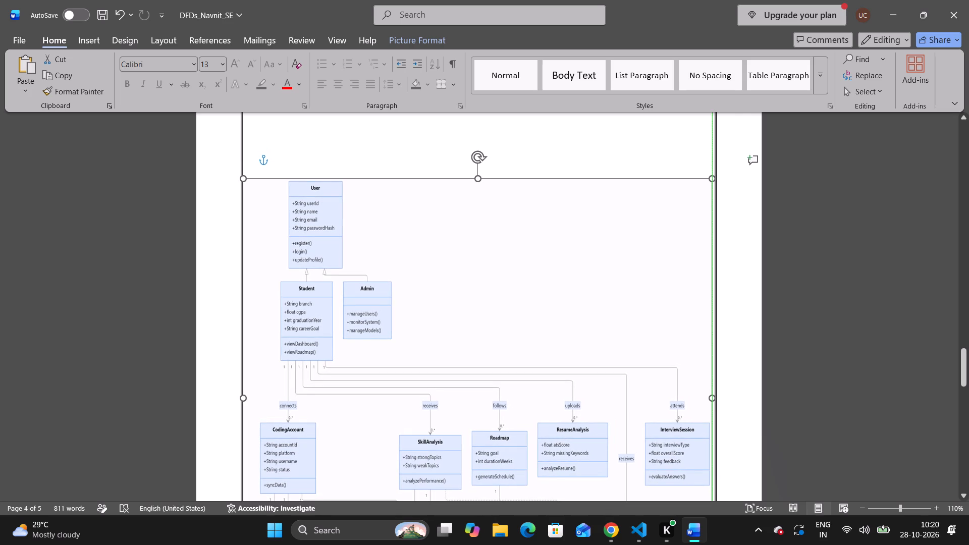
drag(704, 178, 705, 178)
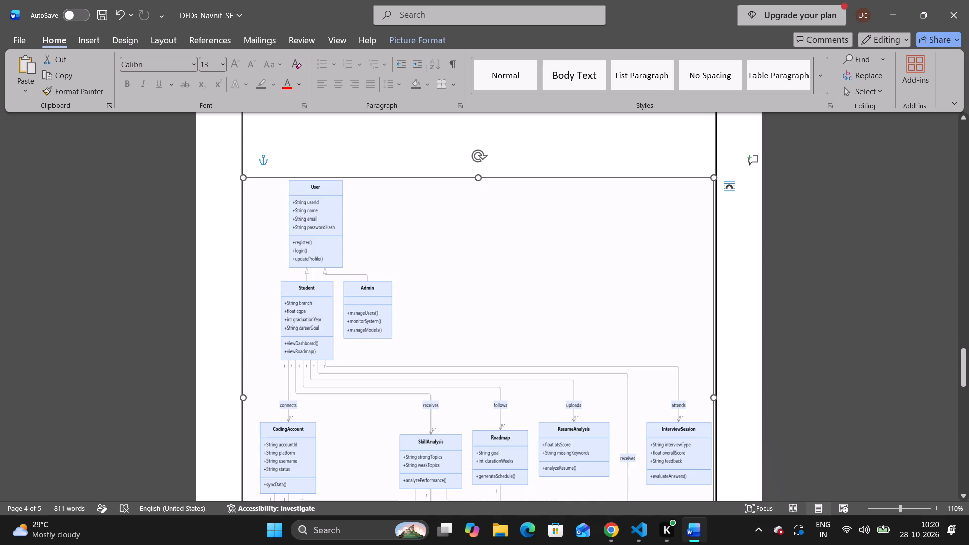
Check the resized class diagram's placement on page 4 alongside the neighbouring class description page.
scroll(781, 294, down, 2)
ctrl+scroll(781, 294, down, 2)
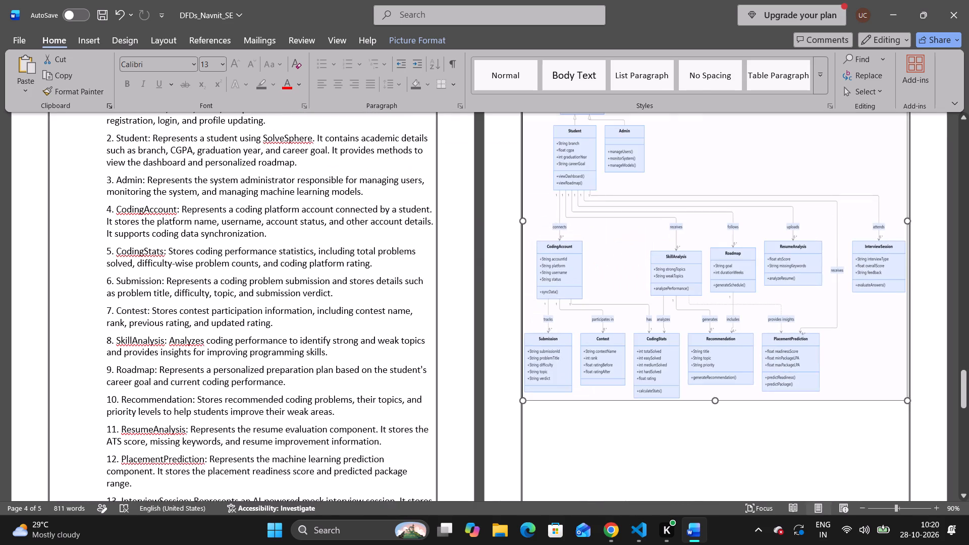
ctrl+scroll(781, 294, down, 2)
scroll(878, 282, up, 1)
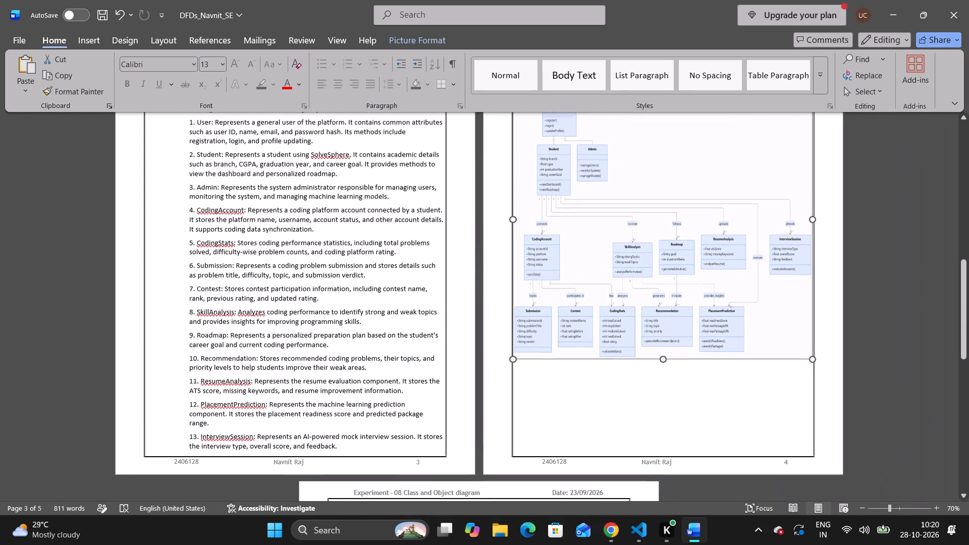
scroll(878, 282, up, 1)
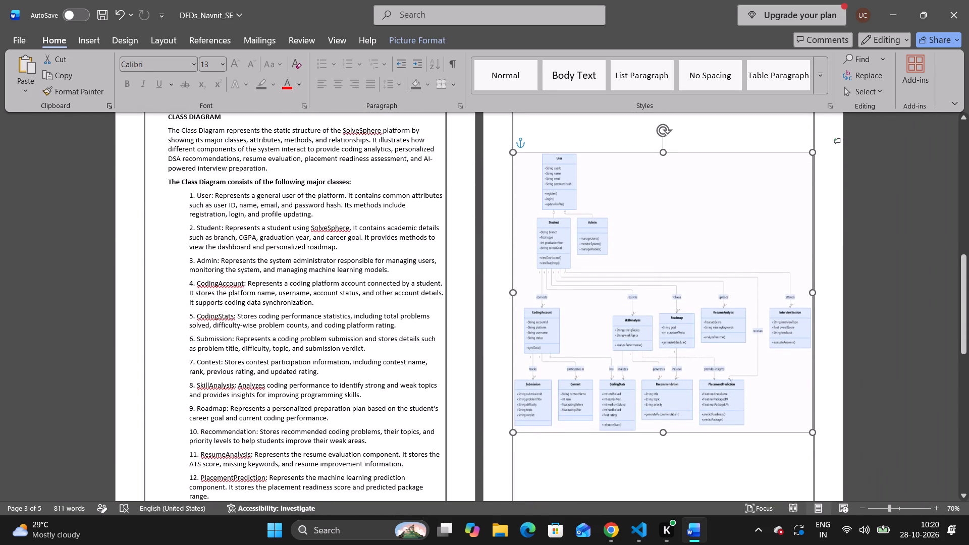
click(890, 292)
ctrl+scroll(890, 292, up, 3)
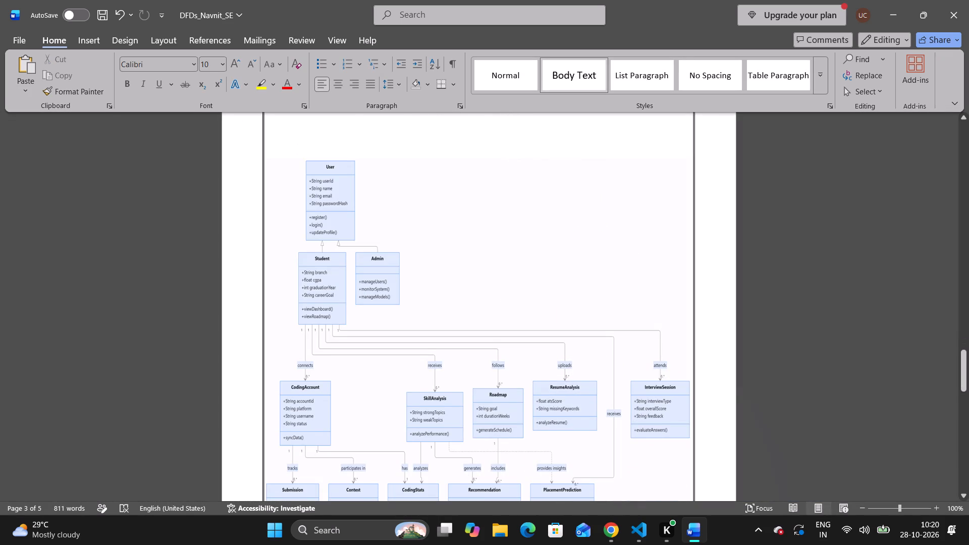
Replace the "LEVEL 2 DFD" heading on page 5 with the copied text "OBJECT DIAGRAM" on its own line.
scroll(890, 292, down, 5)
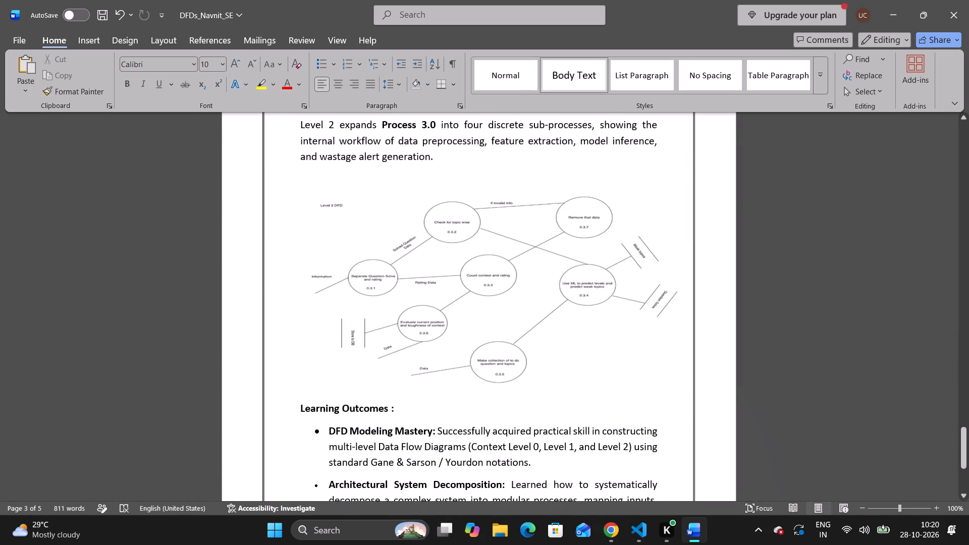
scroll(587, 292, up, 1)
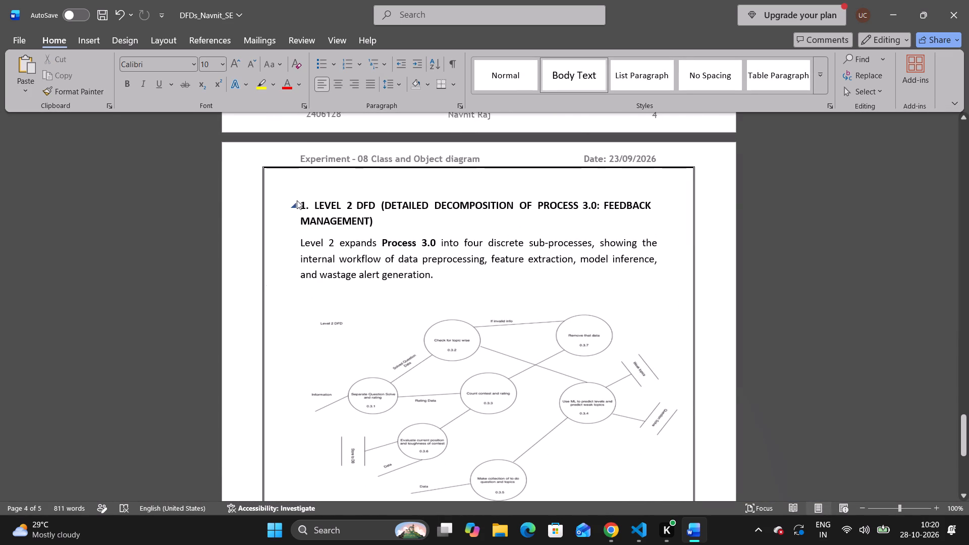
drag(301, 204, 314, 216)
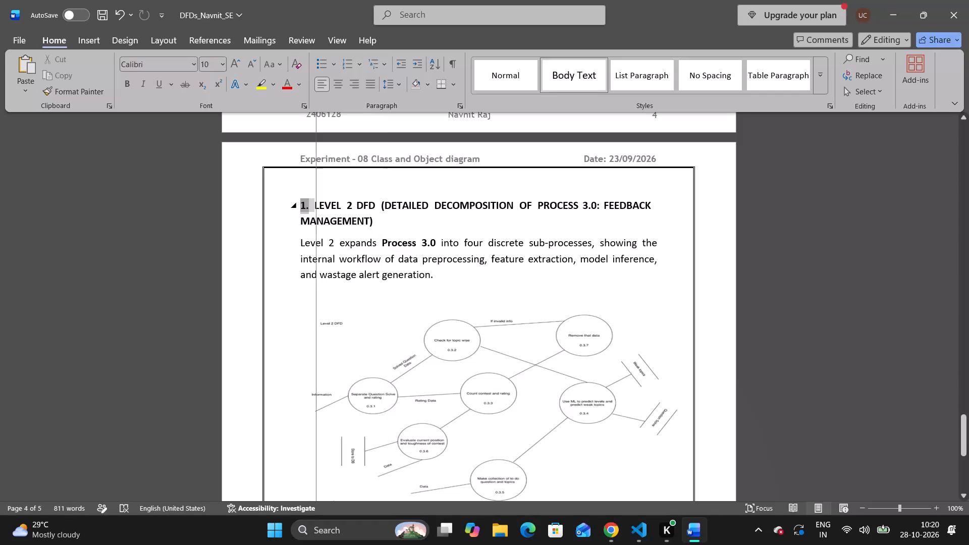
drag(314, 216, 287, 219)
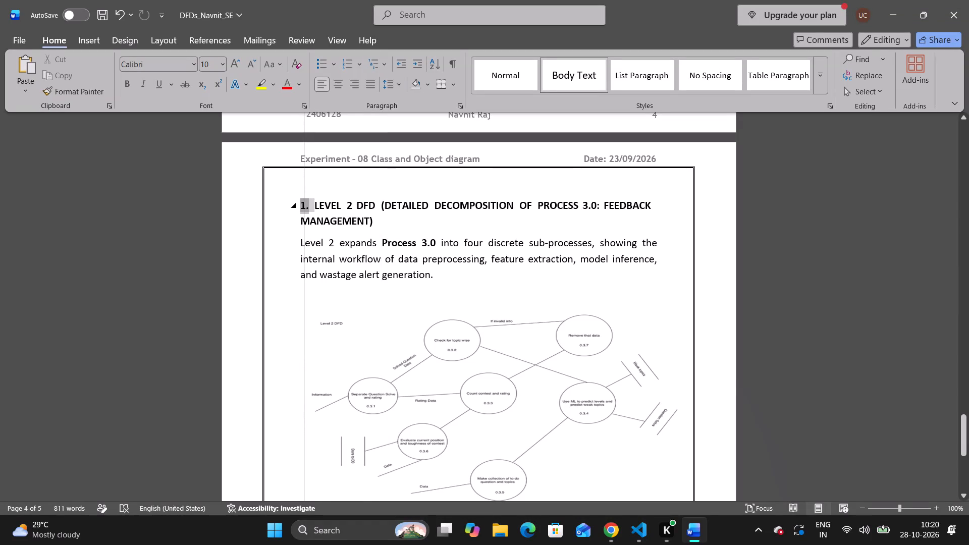
drag(287, 219, 283, 221)
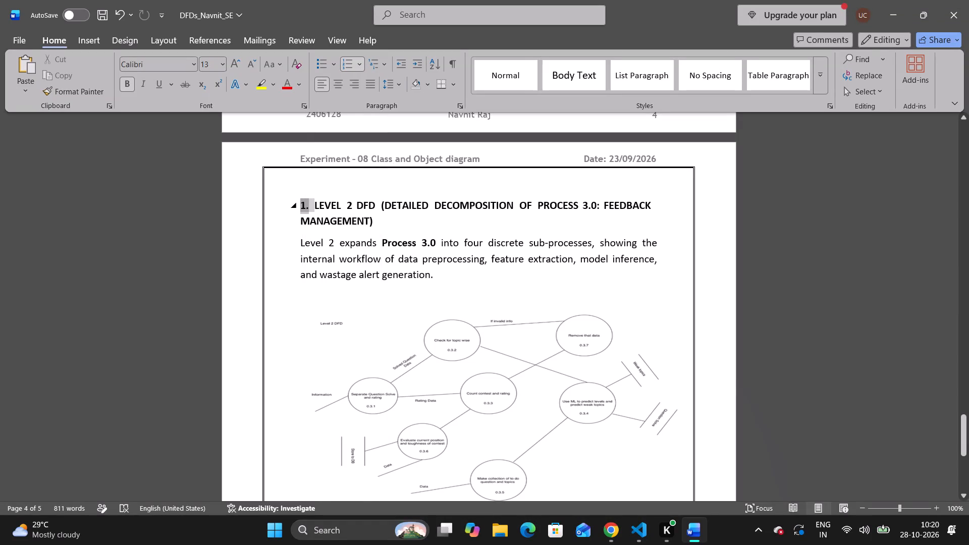
drag(378, 215, 300, 209)
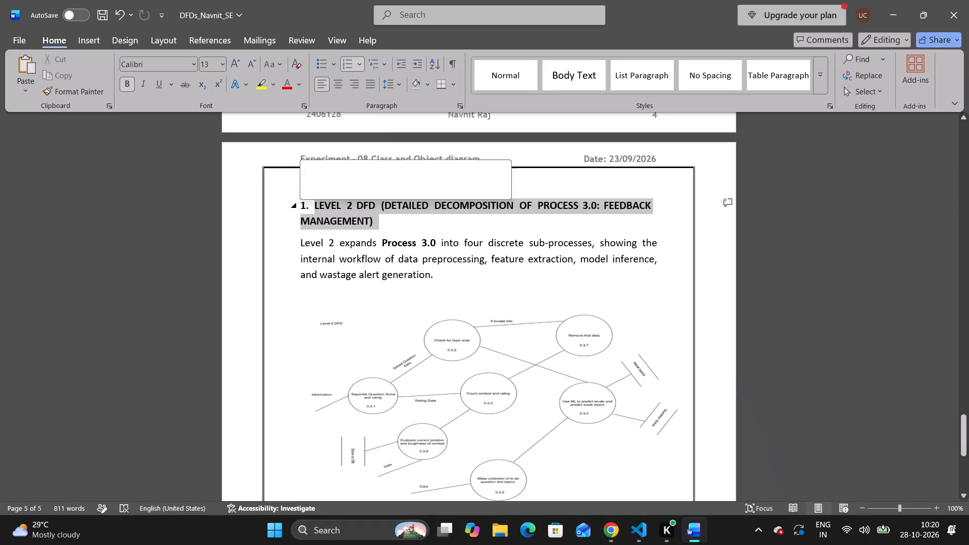
key(BackSpace)
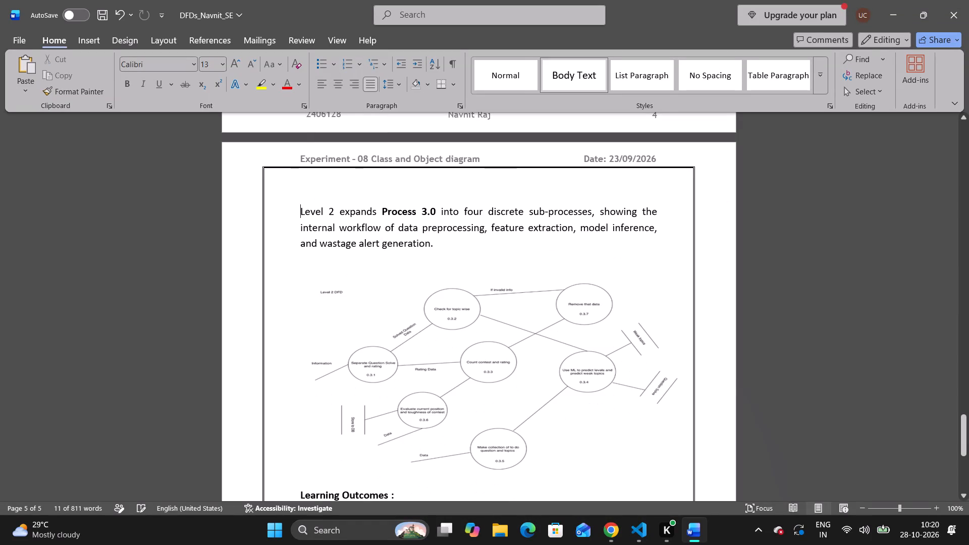
key(ctrl+v)
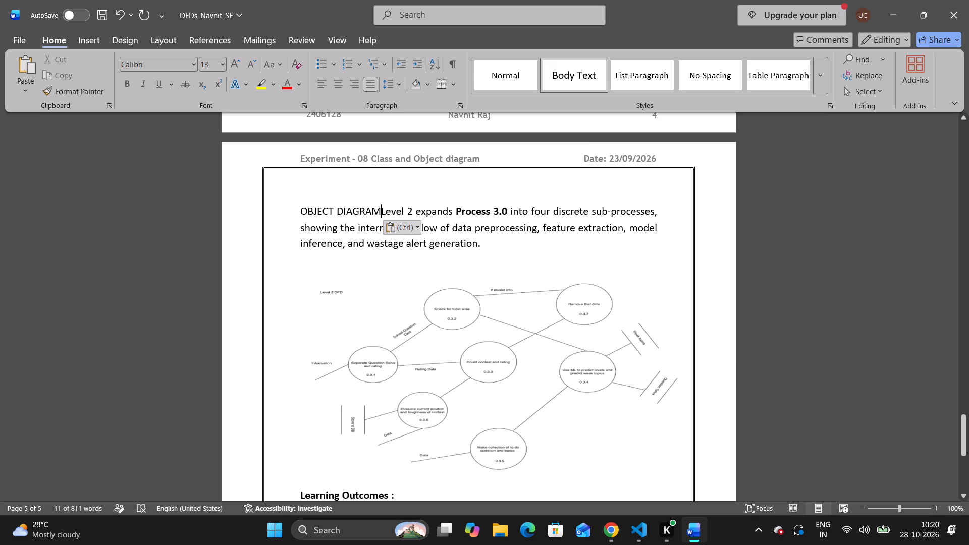
key(Return)
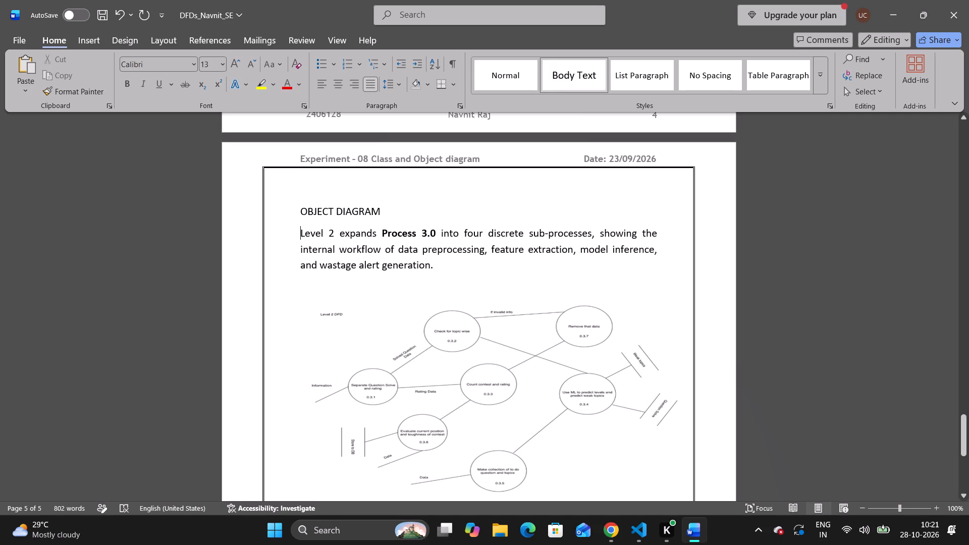
Remove the indent and the blank line before the "OBJECT DIAGRAM" heading so it starts at the top of page 5.
click(317, 195)
key(Down)
key(BackSpace)
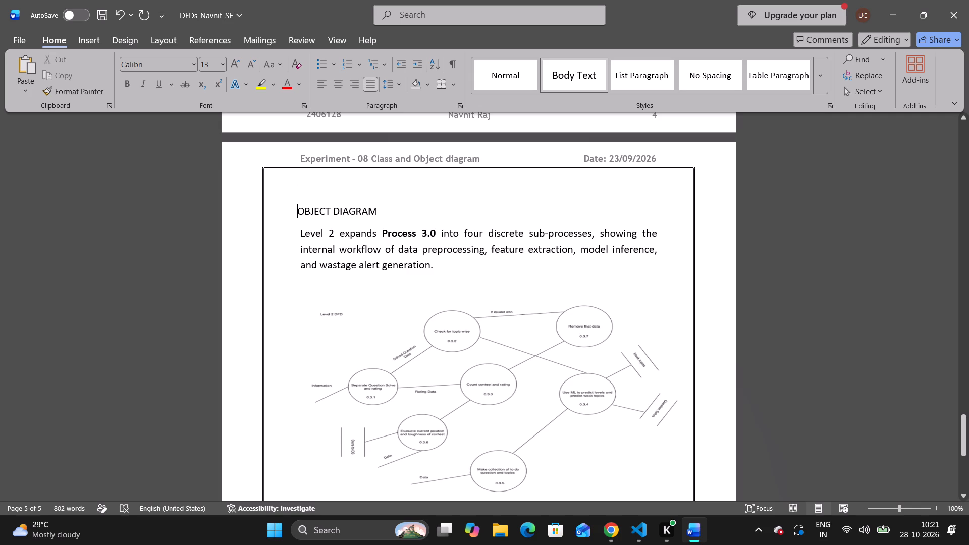
key(BackSpace)
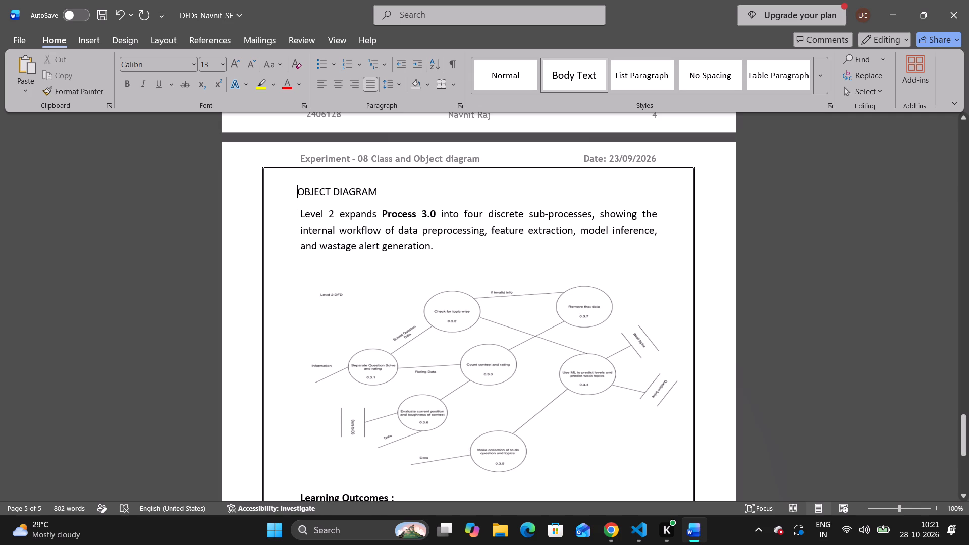
Make the "OBJECT DIAGRAM" heading bold.
drag(380, 191, 298, 195)
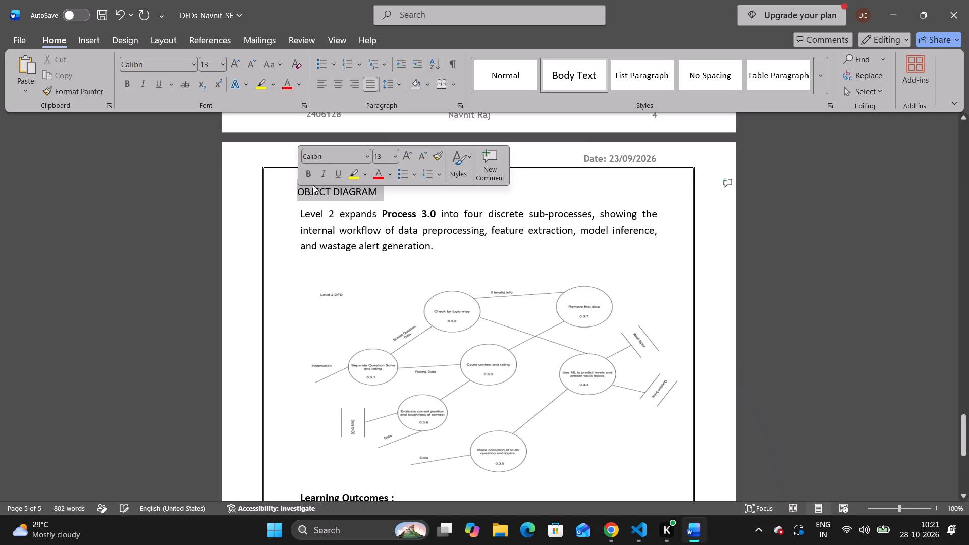
click(303, 180)
Delete the Level 2 DFD description and its diagram beneath the "OBJECT DIAGRAM" heading on page 5.
drag(301, 209, 494, 424)
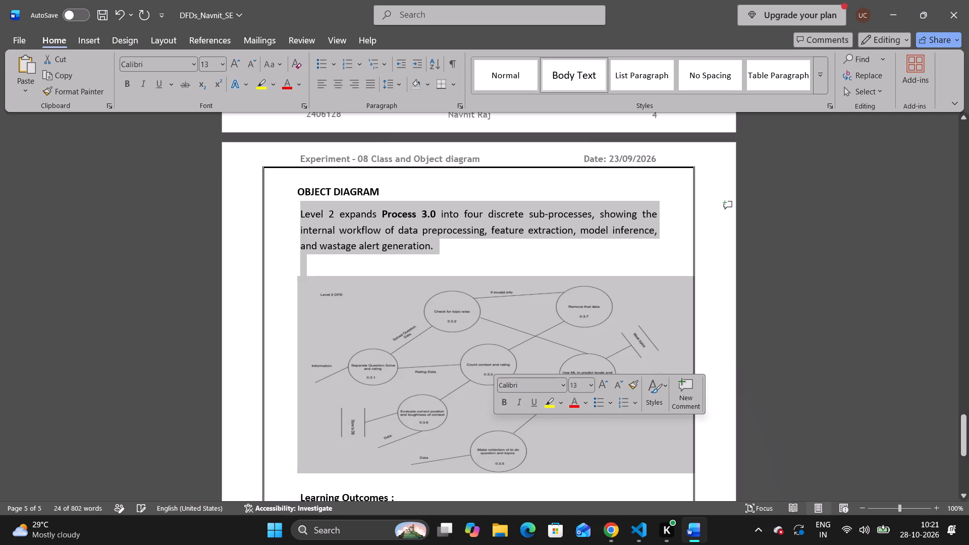
key(BackSpace)
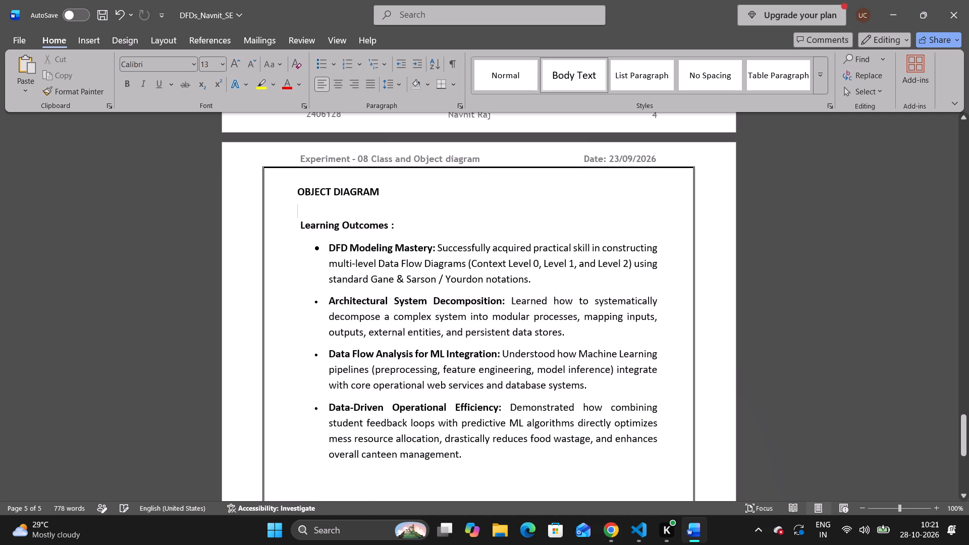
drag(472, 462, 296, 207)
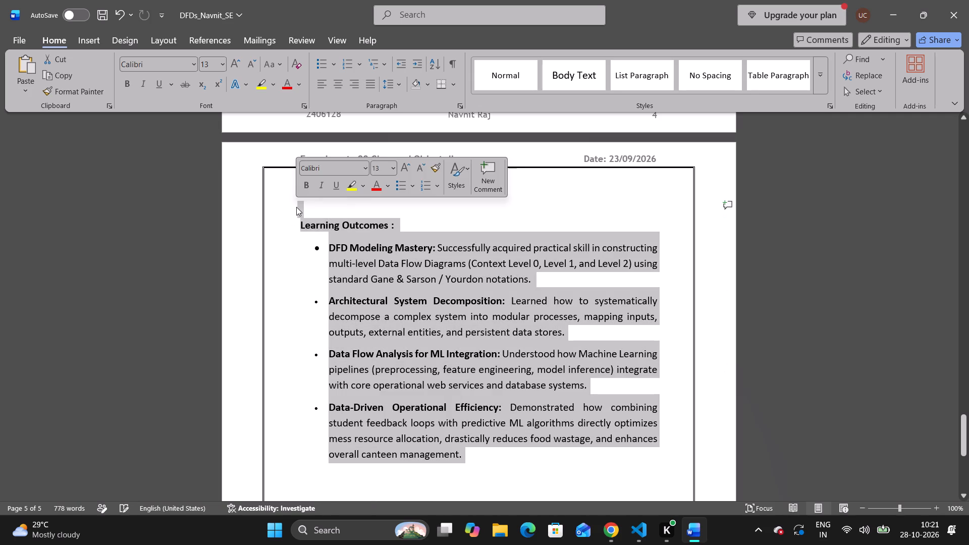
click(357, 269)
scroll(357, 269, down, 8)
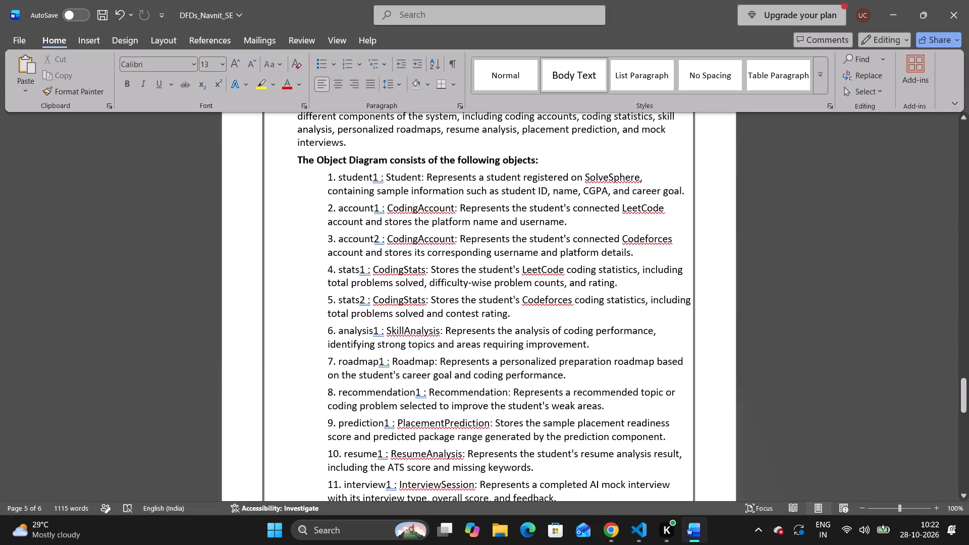
Insert a blank line between the "11. interview1 : InterviewSession" entry and the "Relationships Between Objects" heading.
scroll(330, 184, down, 2)
scroll(330, 184, up, 3)
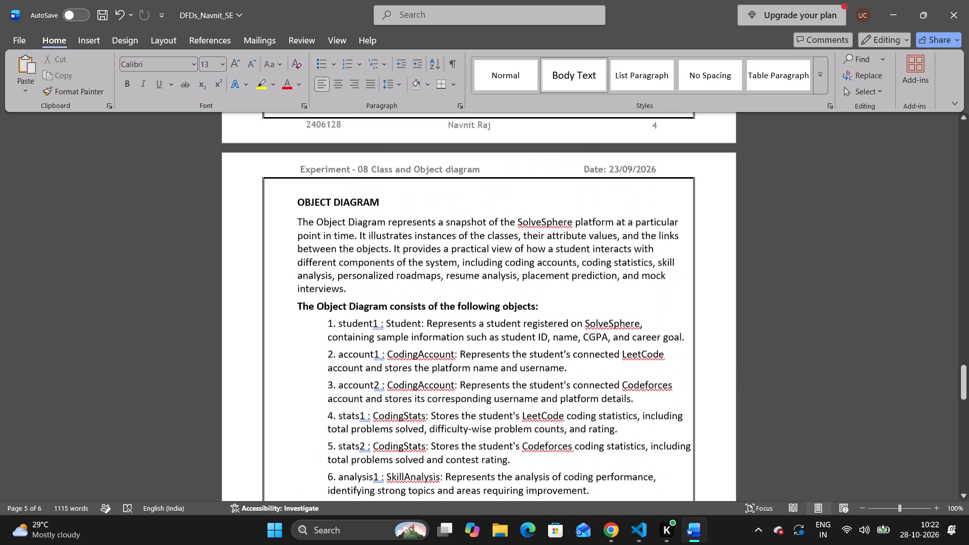
scroll(330, 184, down, 3)
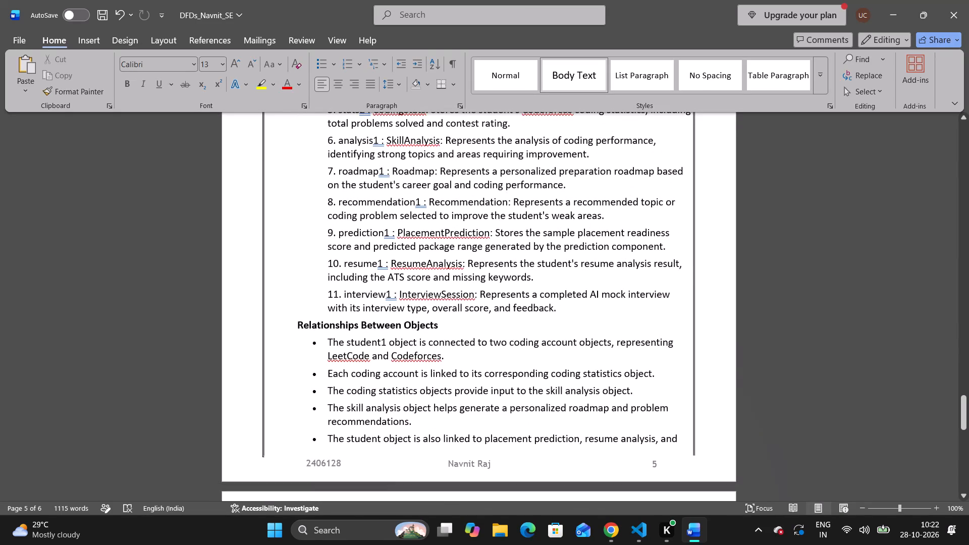
click(564, 312)
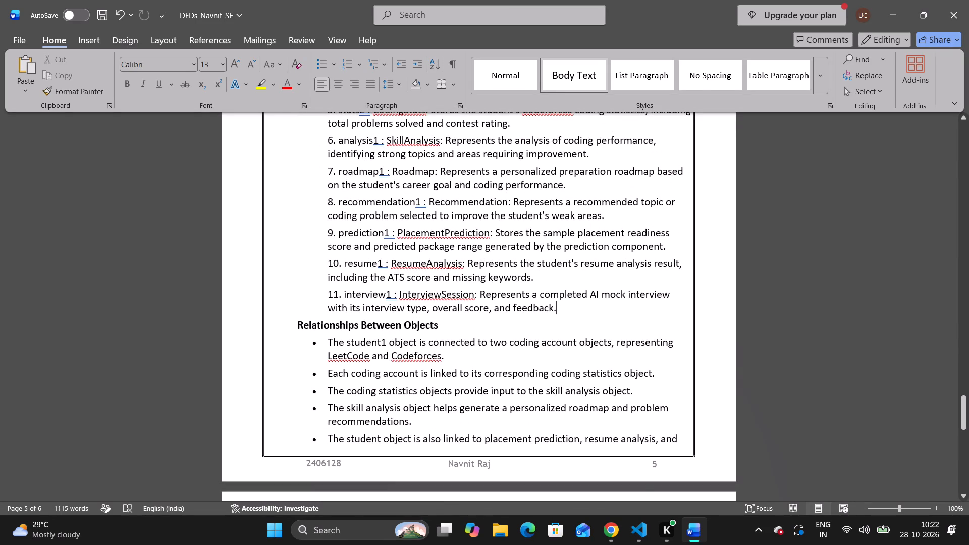
key(Return)
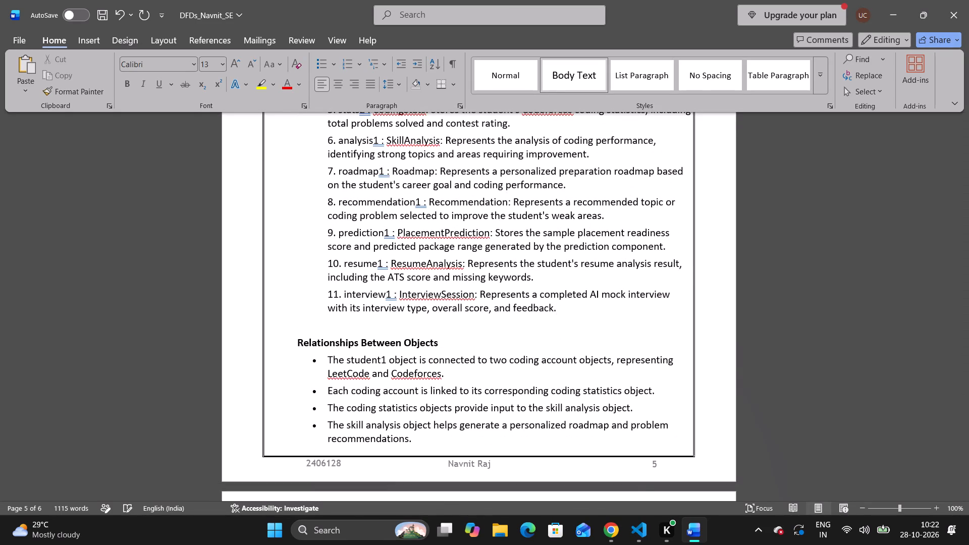
Copy the page border frame from page 5 and paste it at the end of the Learning Outcomes text on page 6.
scroll(564, 312, down, 3)
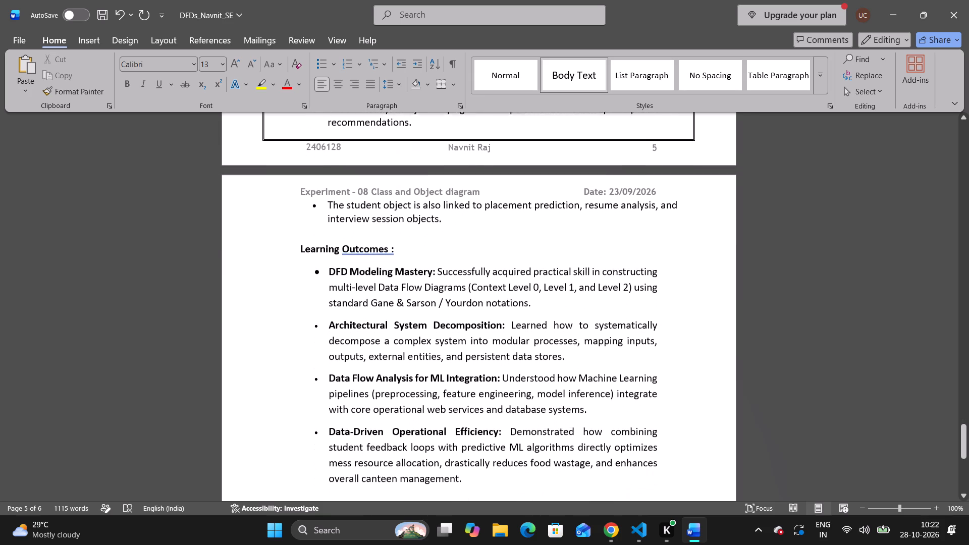
scroll(564, 312, down, 2)
scroll(564, 312, up, 2)
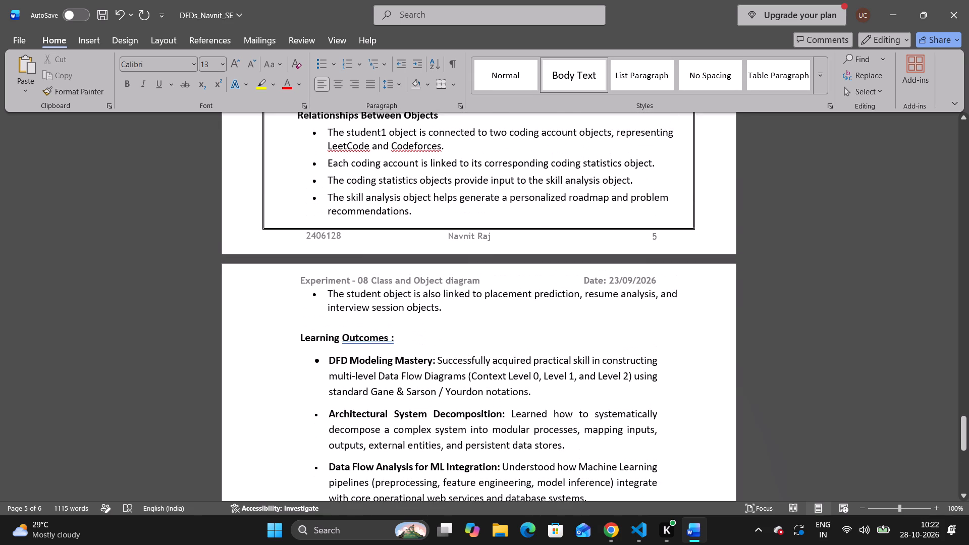
scroll(564, 312, down, 7)
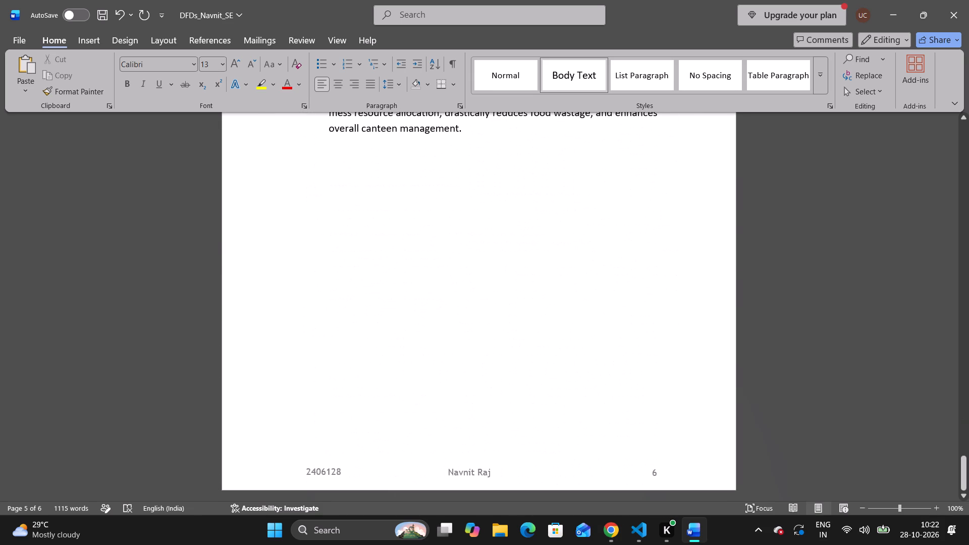
scroll(564, 312, up, 4)
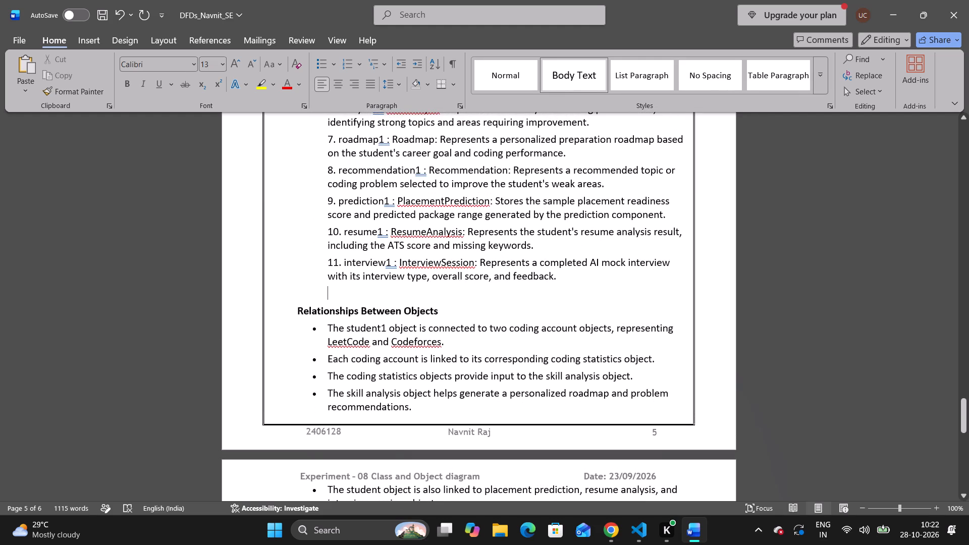
click(692, 263)
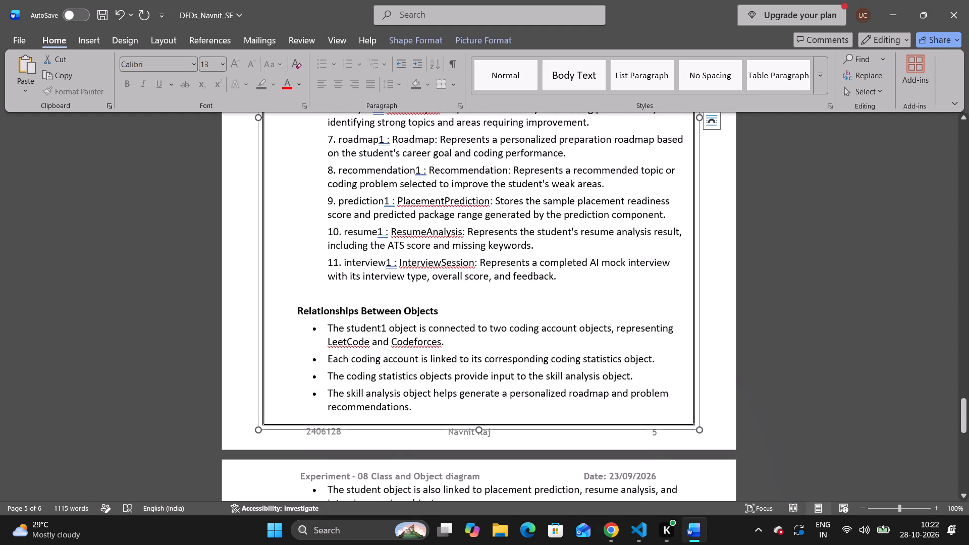
key(ctrl+c)
scroll(692, 263, down, 3)
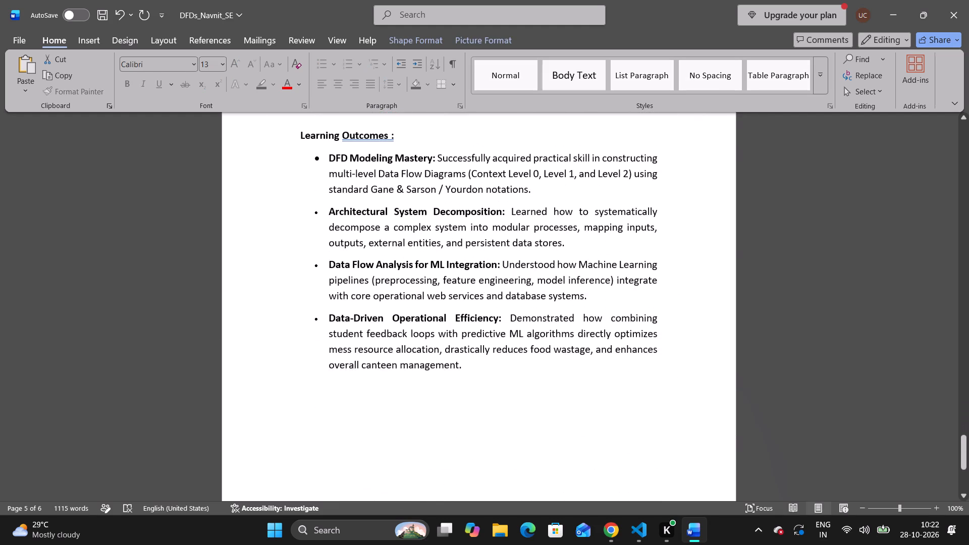
click(677, 291)
click(502, 403)
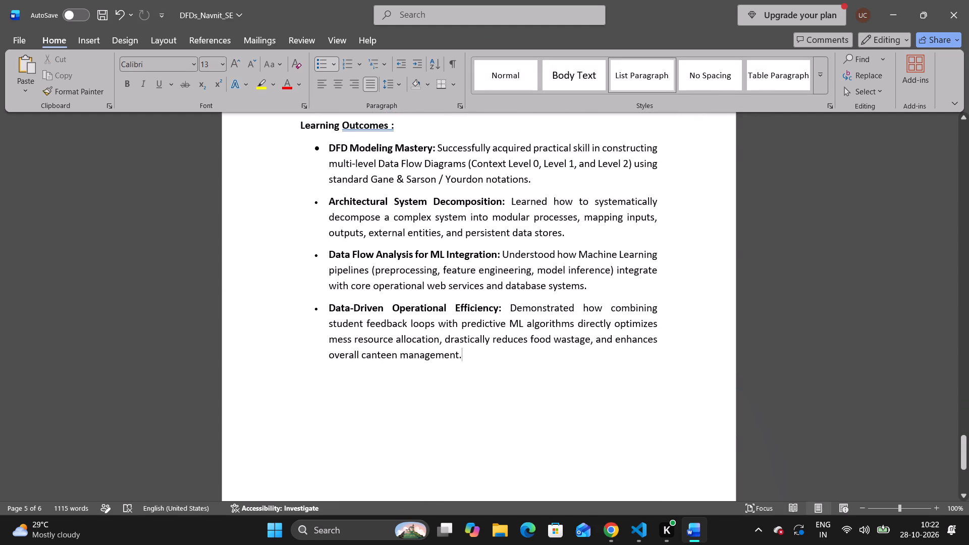
key(ctrl+v)
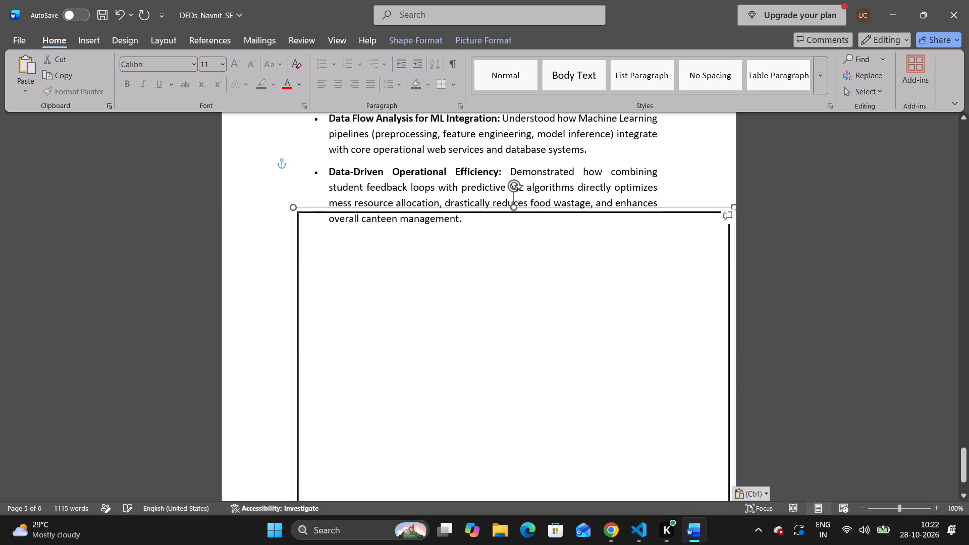
Move the pasted border frame up so it encloses page 6's content, centred on the page with its top edge just below the header.
ctrl+scroll(499, 198, down, 3)
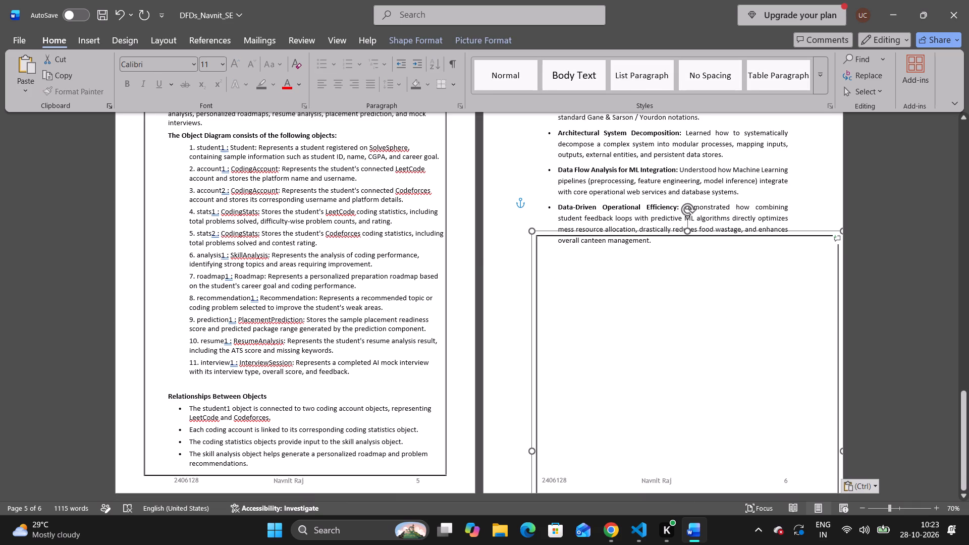
drag(684, 235, 682, 227)
click(672, 235)
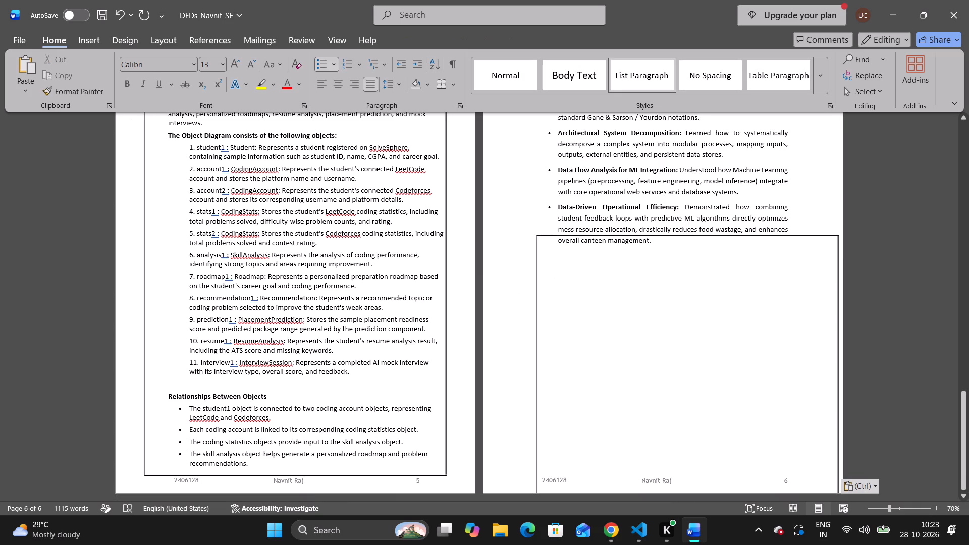
click(689, 238)
drag(689, 238, 658, 77)
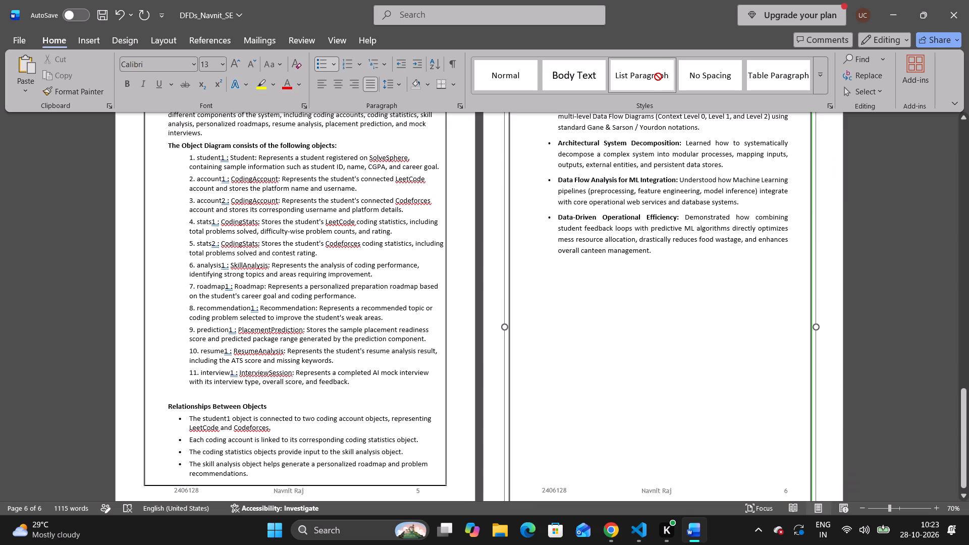
drag(658, 77, 660, 110)
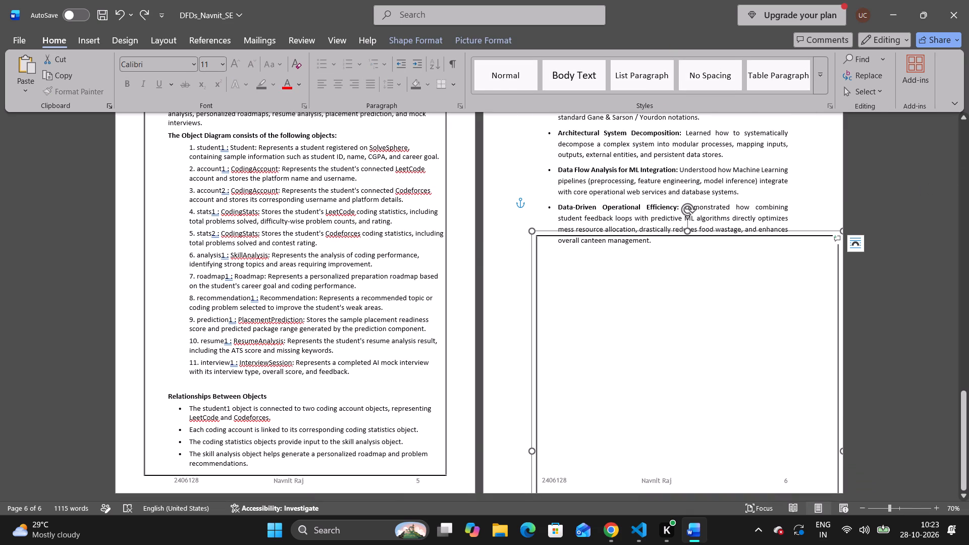
scroll(919, 187, up, 1)
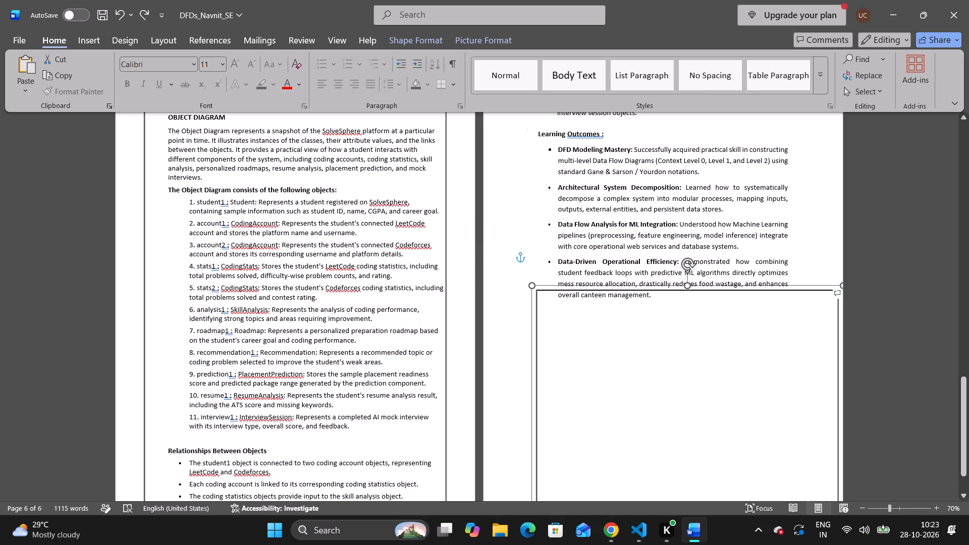
drag(799, 291, 763, 244)
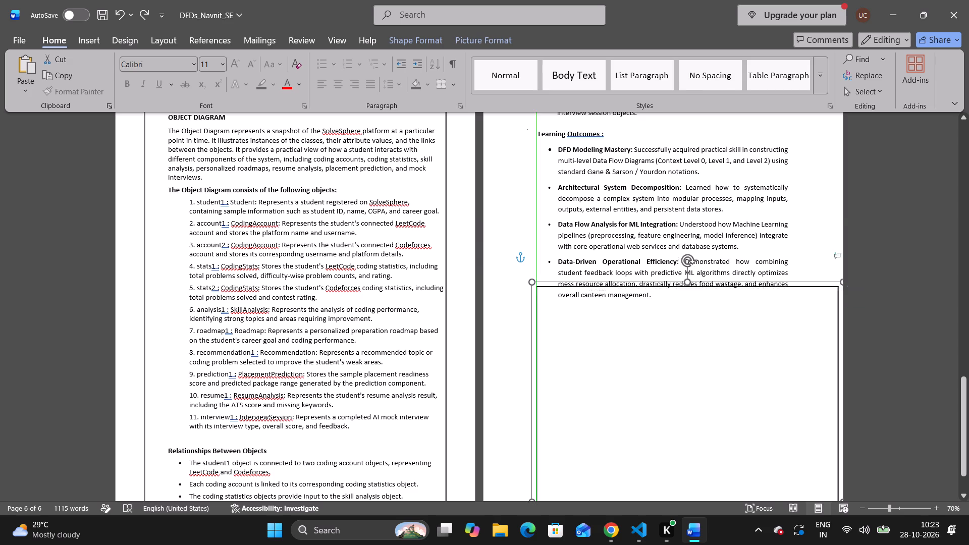
drag(763, 244, 760, 137)
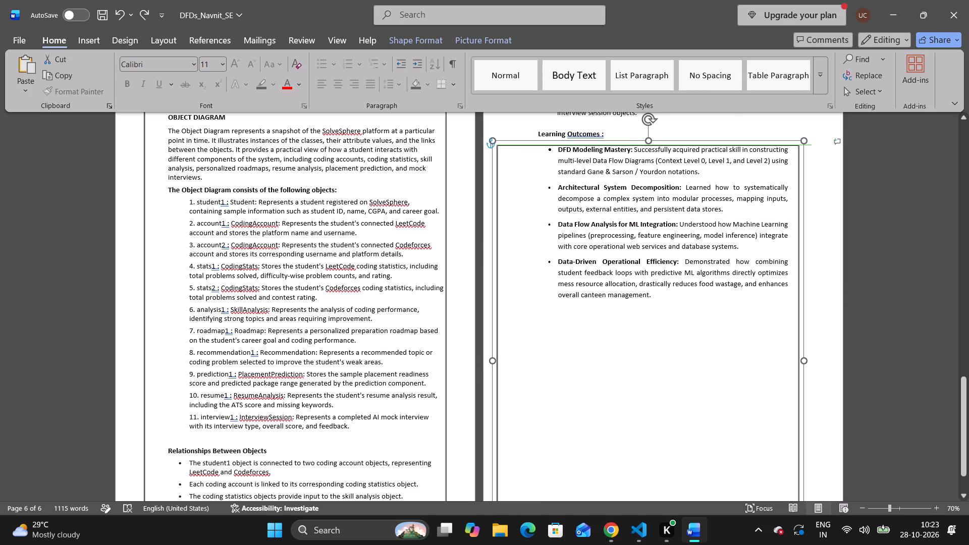
drag(760, 137, 734, 128)
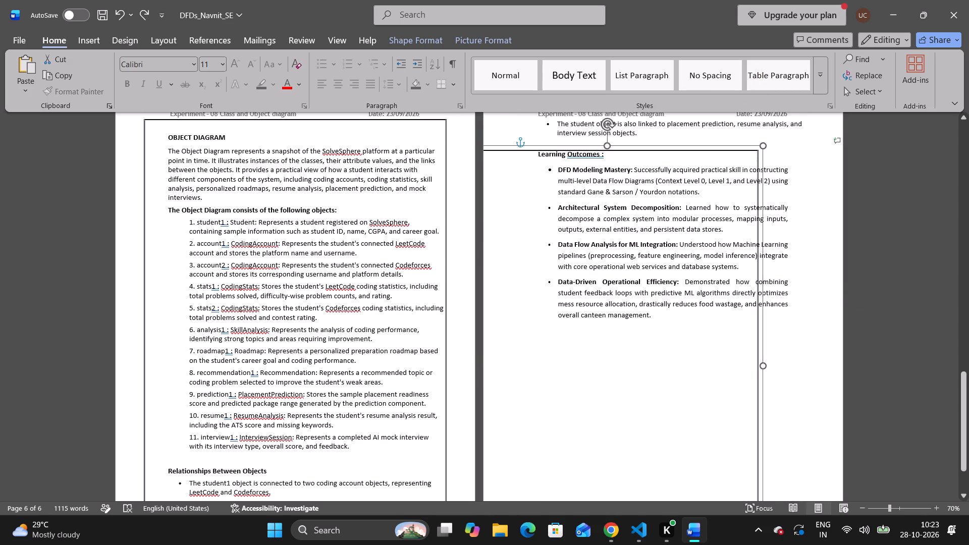
drag(734, 128, 779, 218)
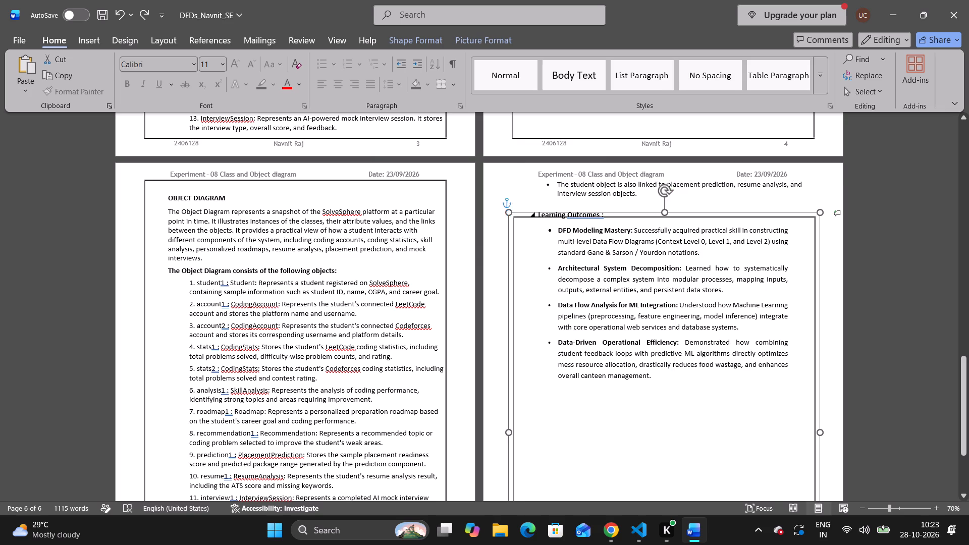
drag(779, 218, 777, 182)
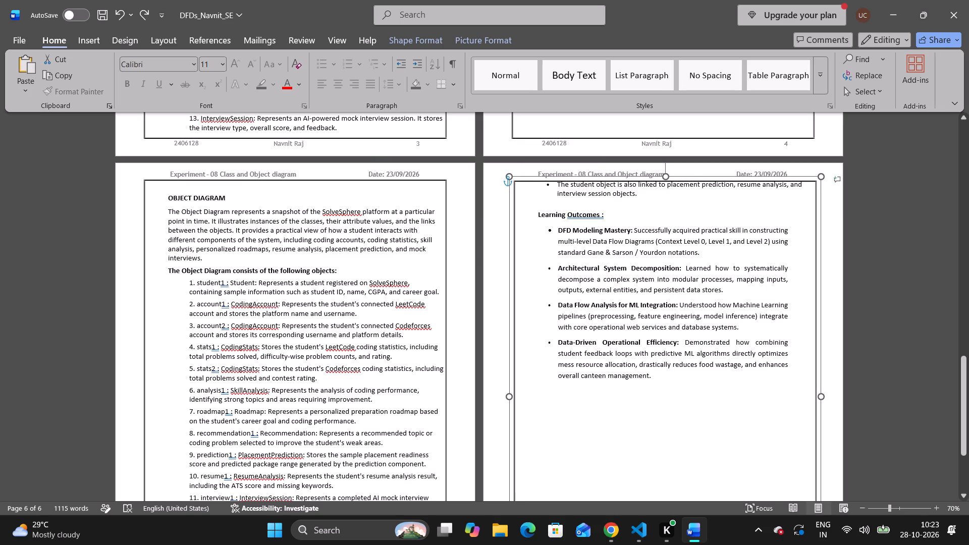
drag(777, 182, 774, 172)
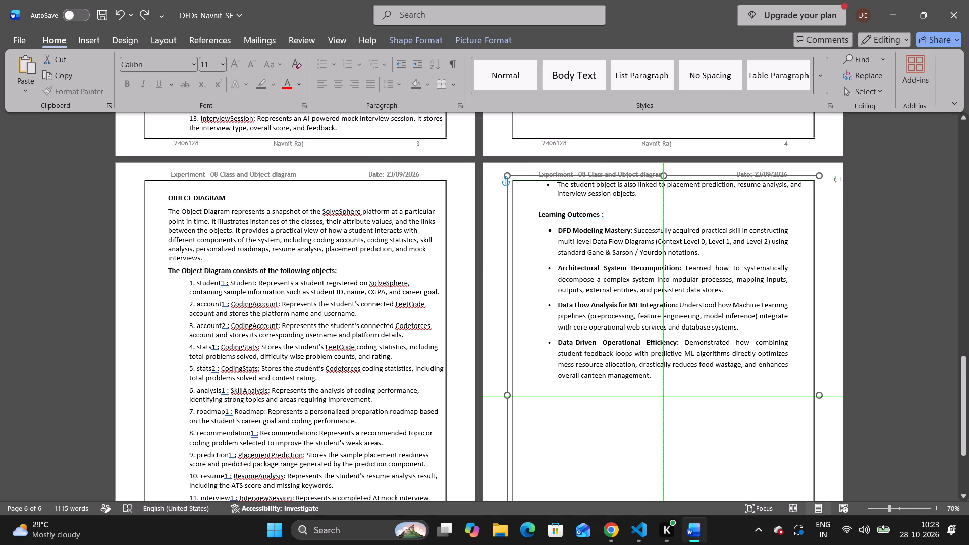
drag(774, 172, 769, 174)
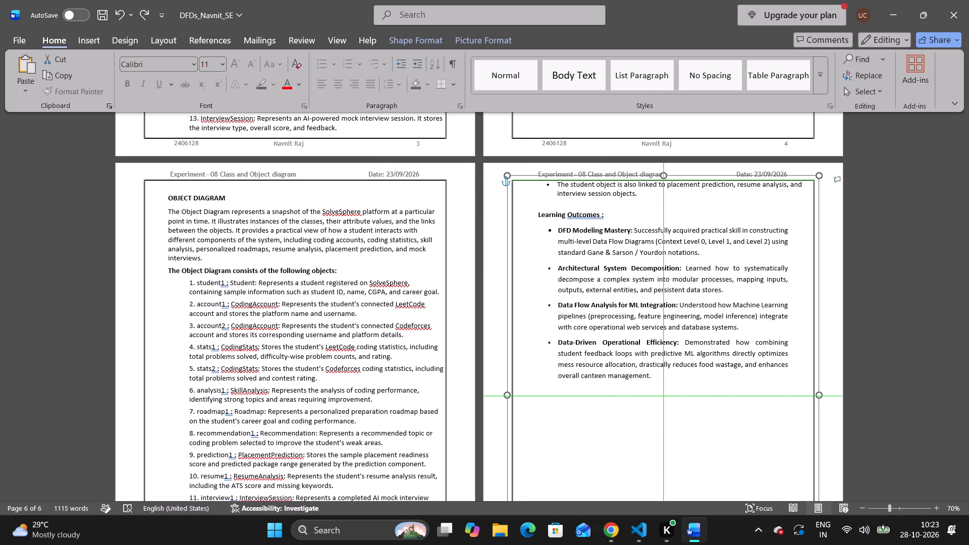
click(882, 236)
Review the page borders and content layout from the class diagram pages through the Learning Outcomes on page 6.
scroll(882, 236, down, 1)
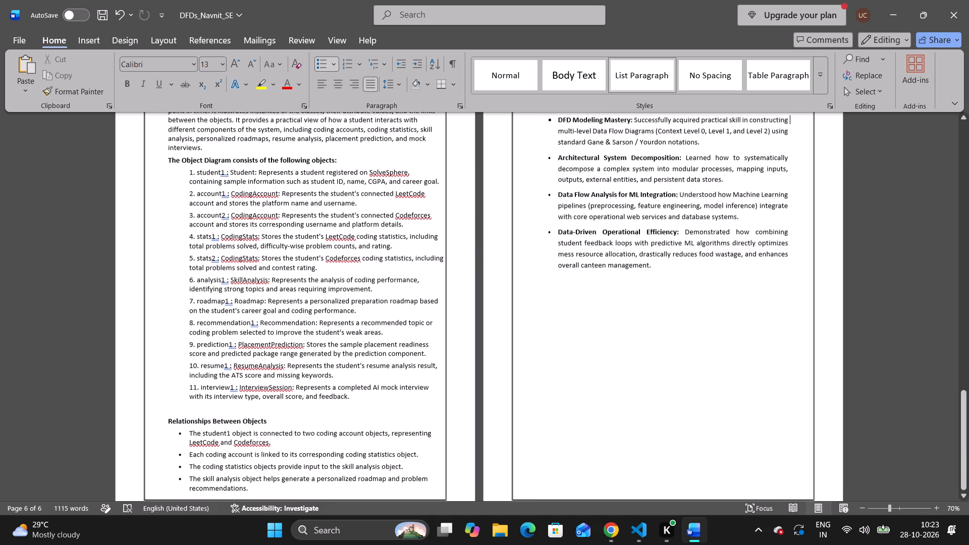
scroll(882, 236, down, 1)
scroll(882, 236, up, 1)
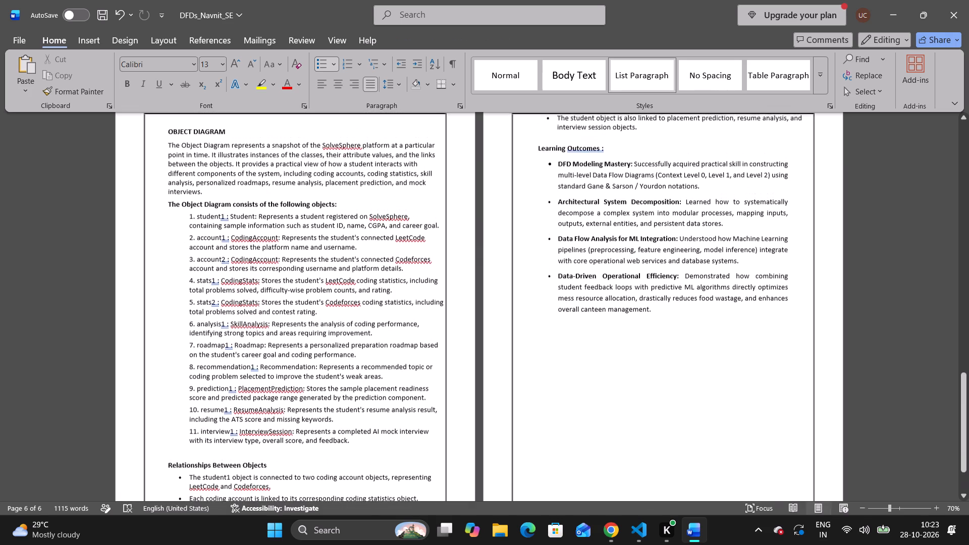
scroll(882, 236, up, 1)
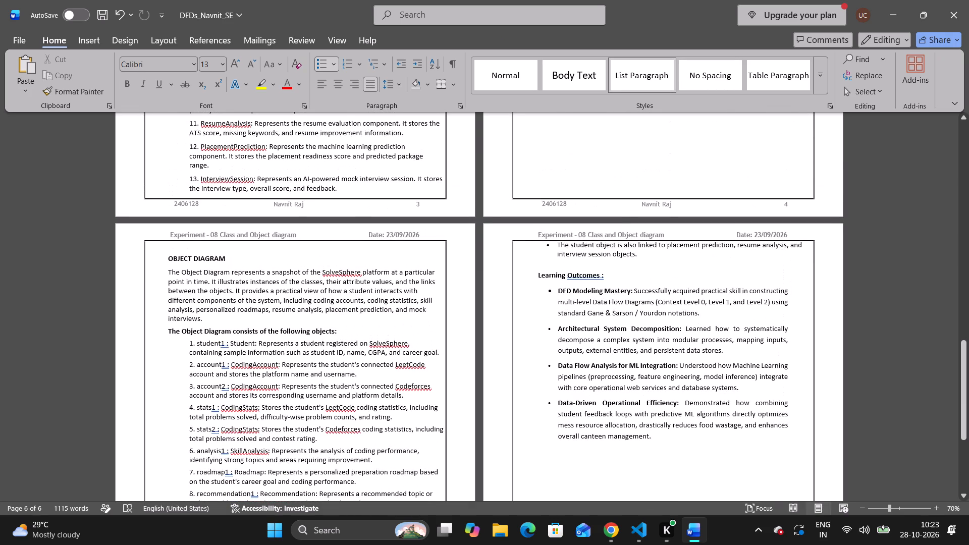
scroll(882, 236, up, 2)
scroll(882, 236, down, 2)
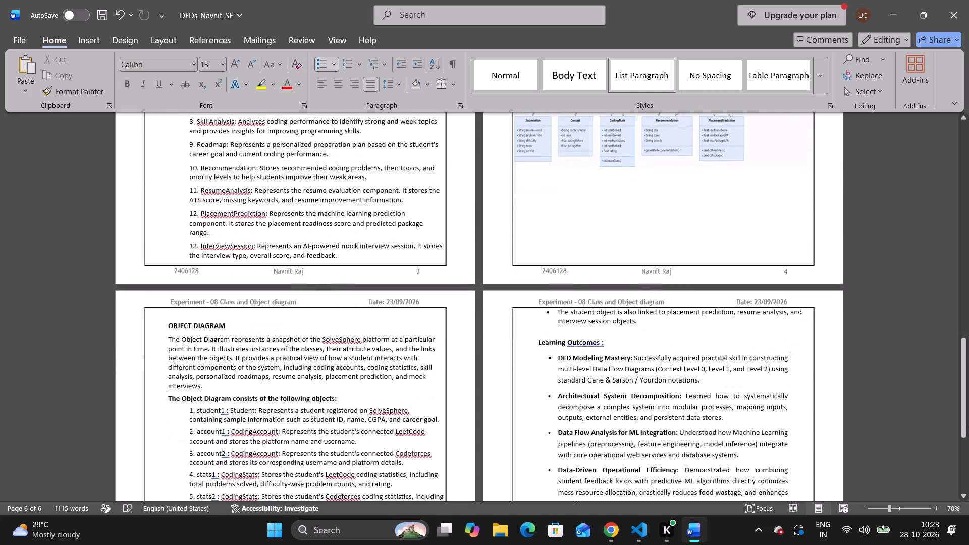
scroll(882, 236, up, 5)
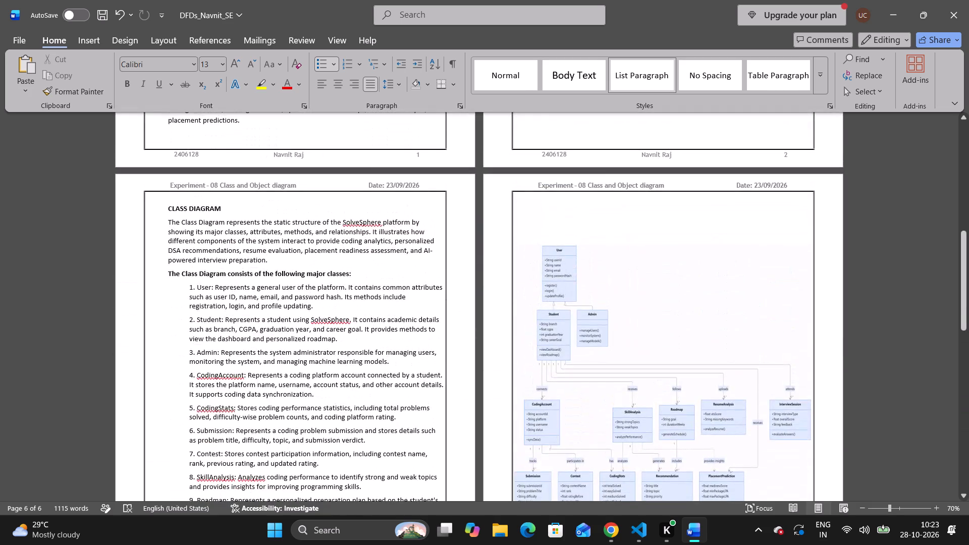
scroll(882, 236, down, 6)
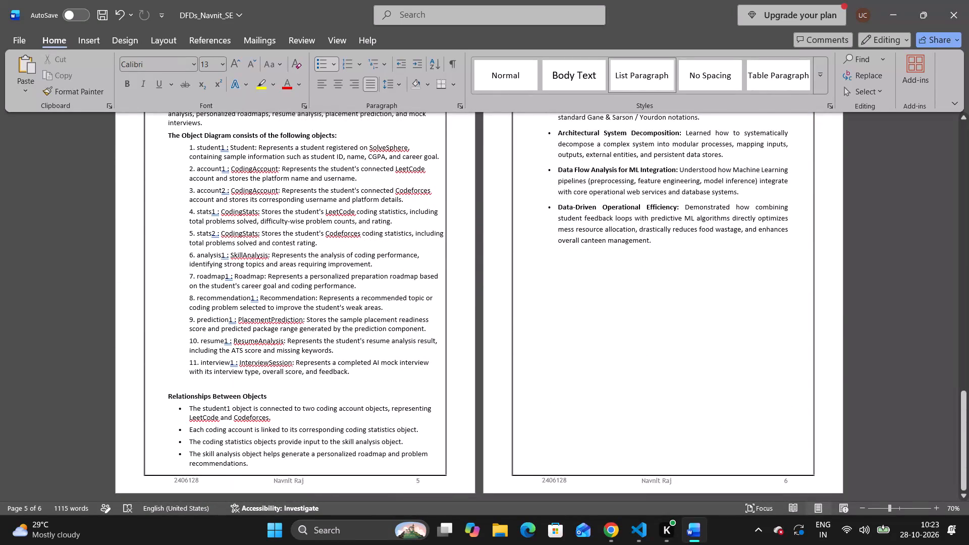
scroll(720, 328, up, 1)
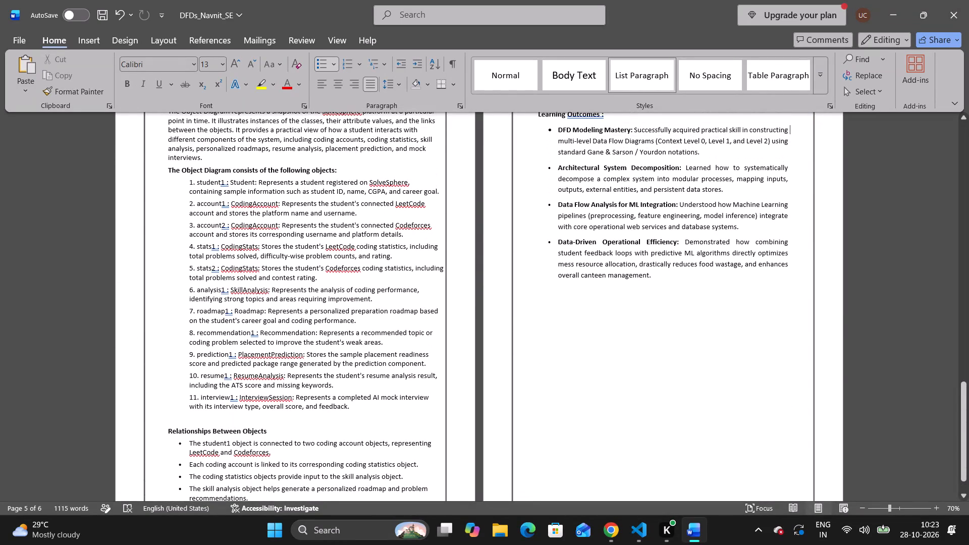
scroll(720, 328, down, 1)
scroll(720, 328, up, 1)
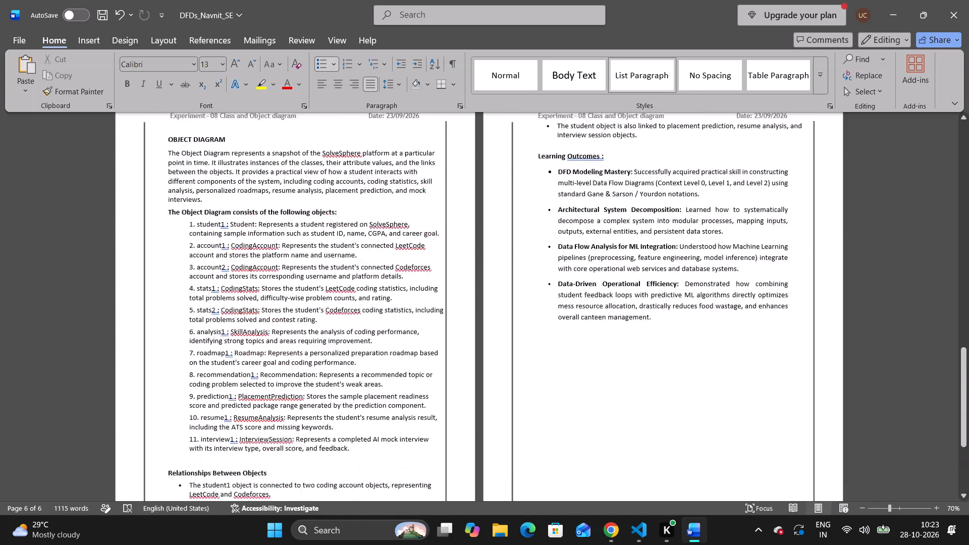
scroll(720, 328, up, 1)
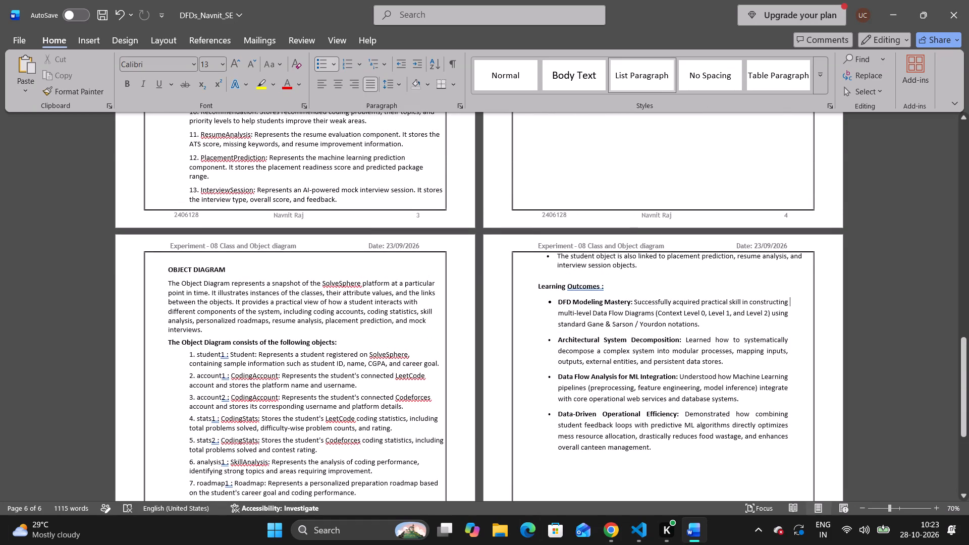
Insert an empty line above the "The student object is also linked to placement prediction" bullet on page 6.
click(547, 263)
click(544, 259)
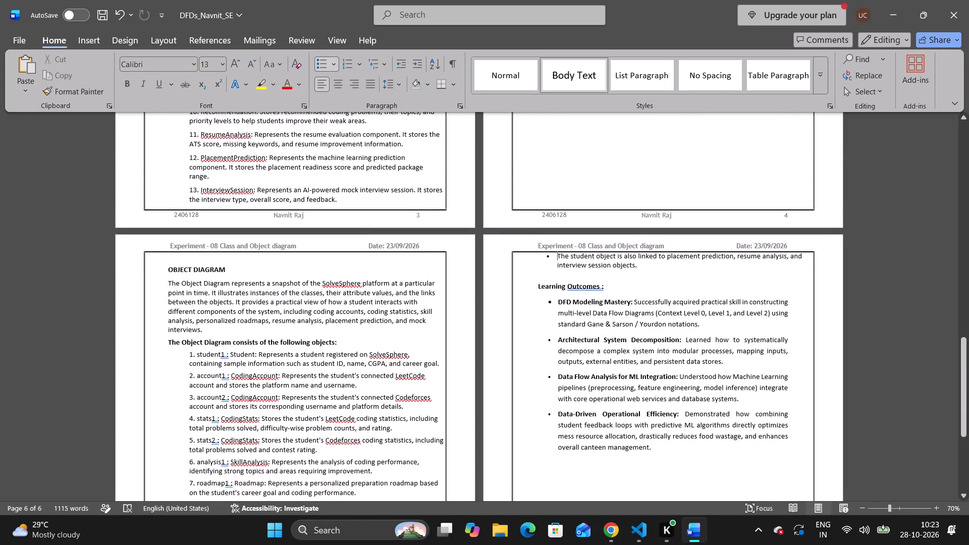
key(Return)
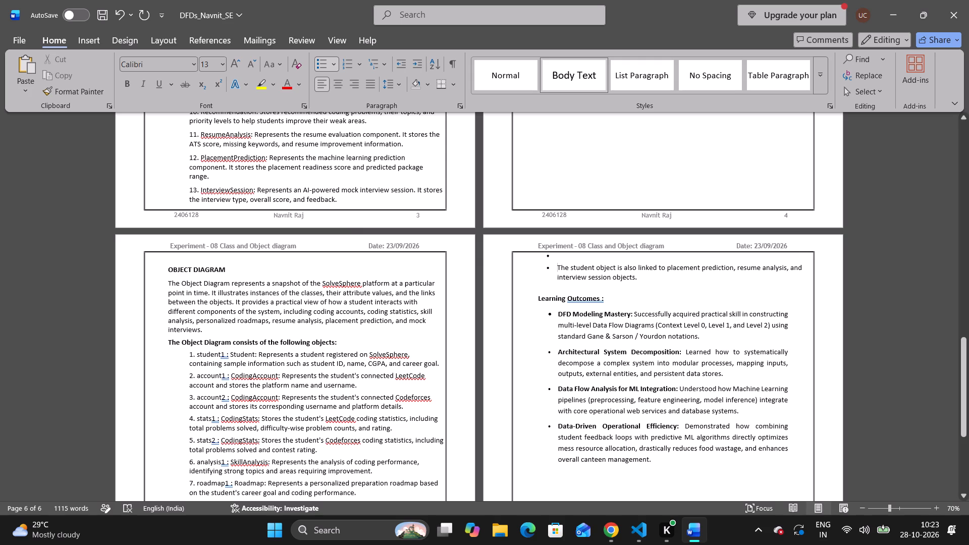
Remove the bullet from the empty line at the top of page 6.
click(550, 255)
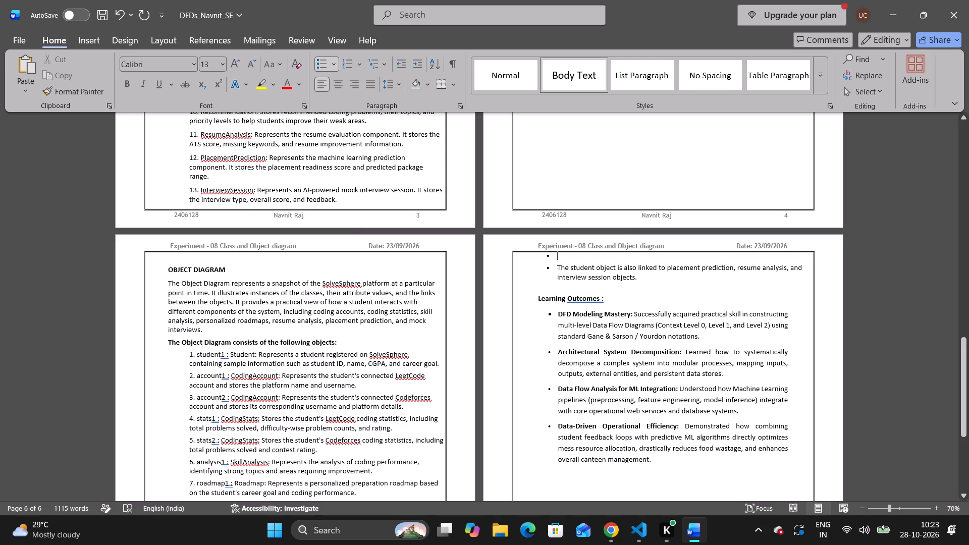
key(BackSpace)
Add an empty, unbulleted line between the "student object is also linked" bullet and the Learning Outcomes heading.
scroll(587, 323, down, 1)
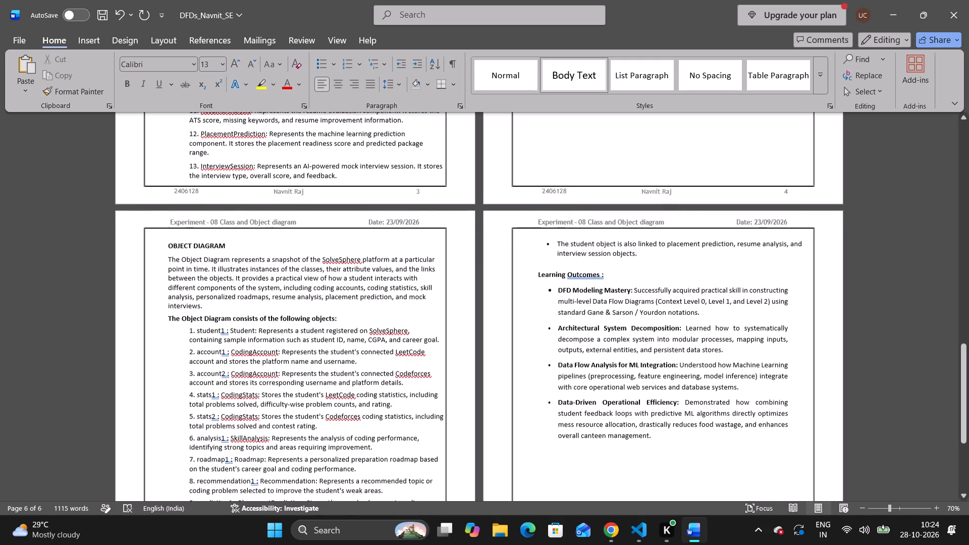
scroll(587, 323, down, 1)
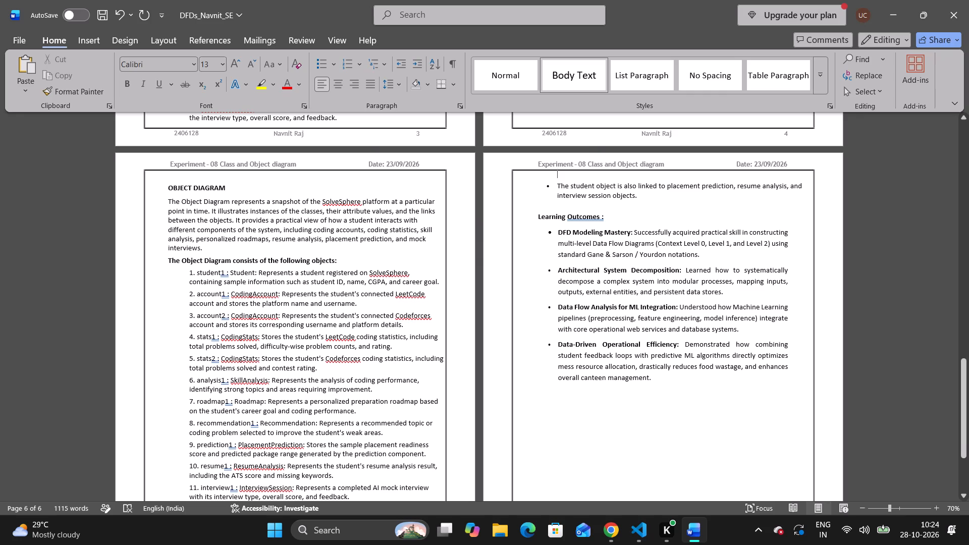
click(652, 197)
key(Return)
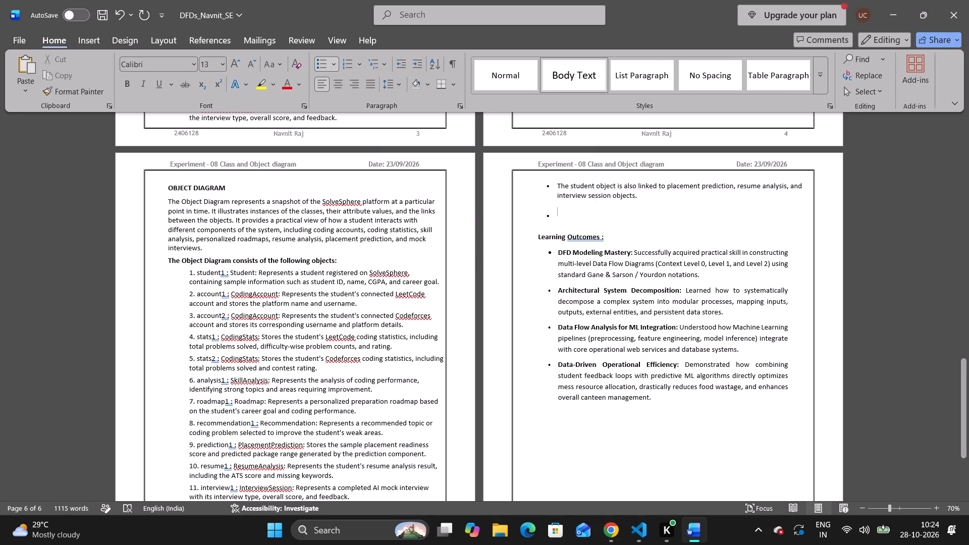
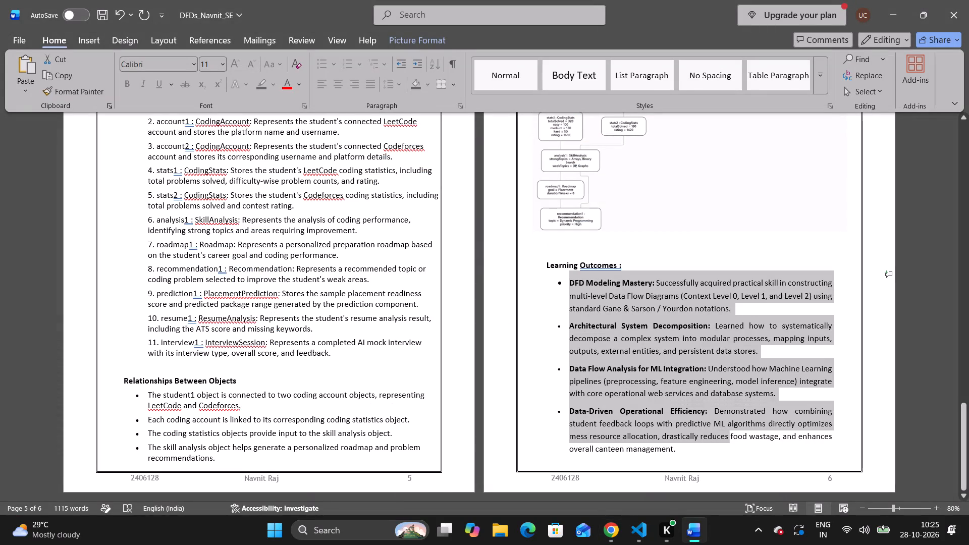
drag(719, 453, 699, 447)
key(ctrl+v)
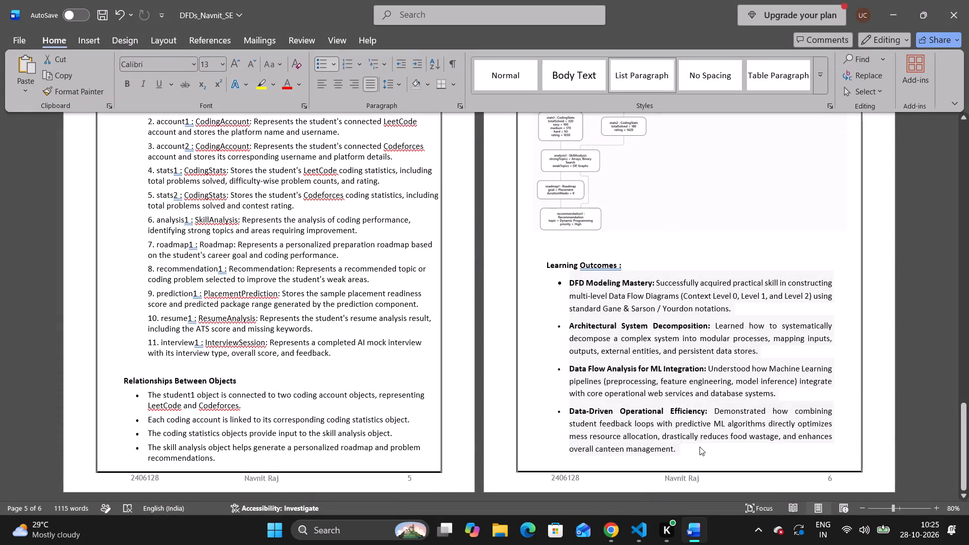
scroll(622, 363, down, 1)
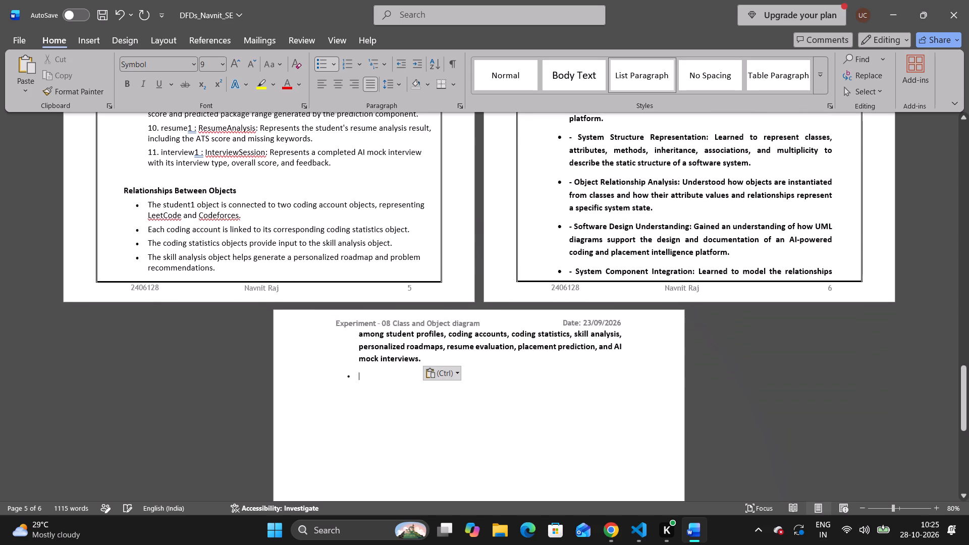
scroll(661, 298, up, 1)
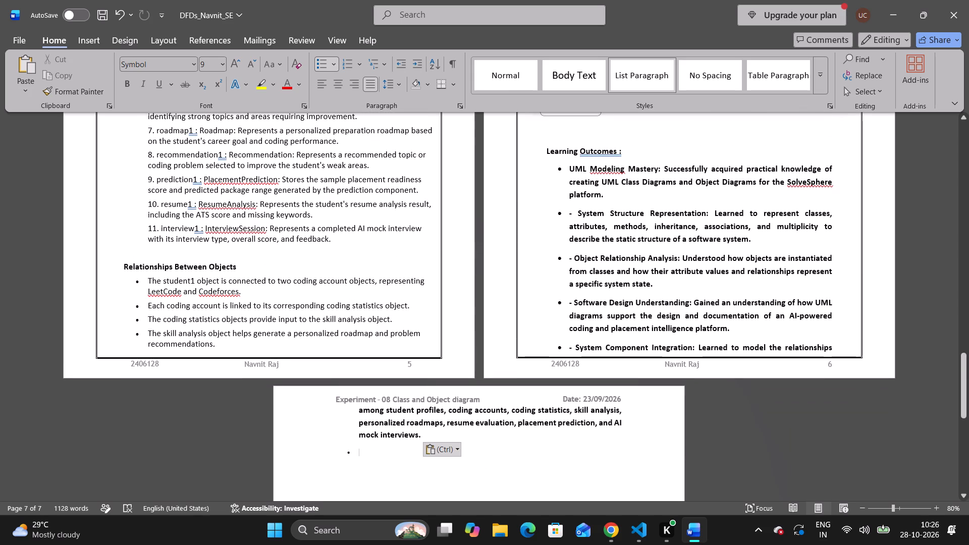
Remove the stray hyphens at the start of the System Structure, Object Relationship, Software Design and System Component bullets.
click(577, 213)
key(BackSpace)
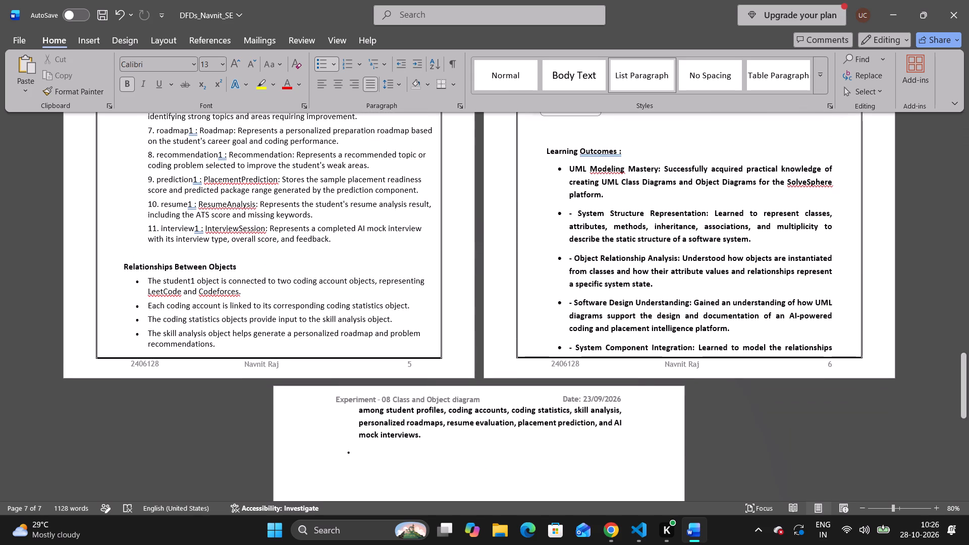
key(BackSpace)
key(Down)
key(Down)
key(Down)
key(Down)
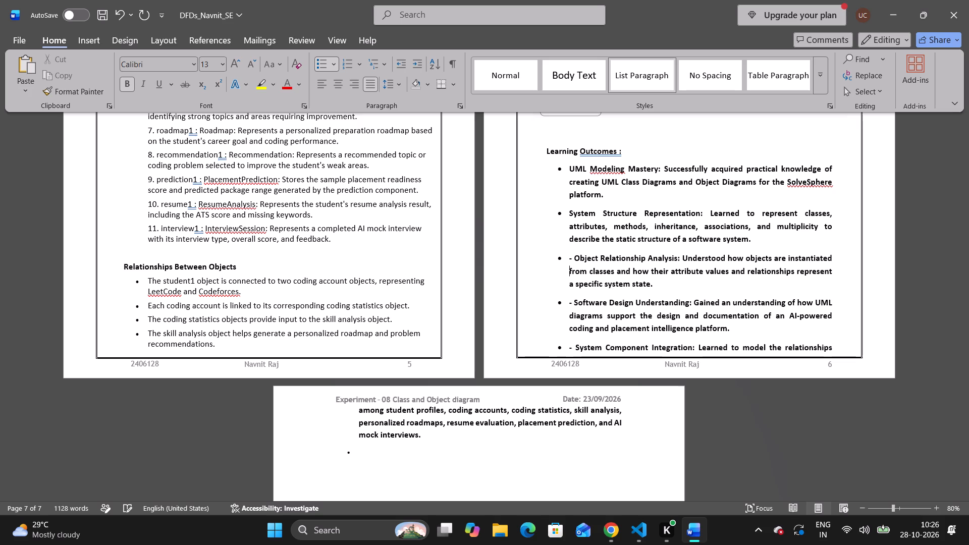
key(Up)
key(Right)
key(BackSpace)
key(BackSpace)
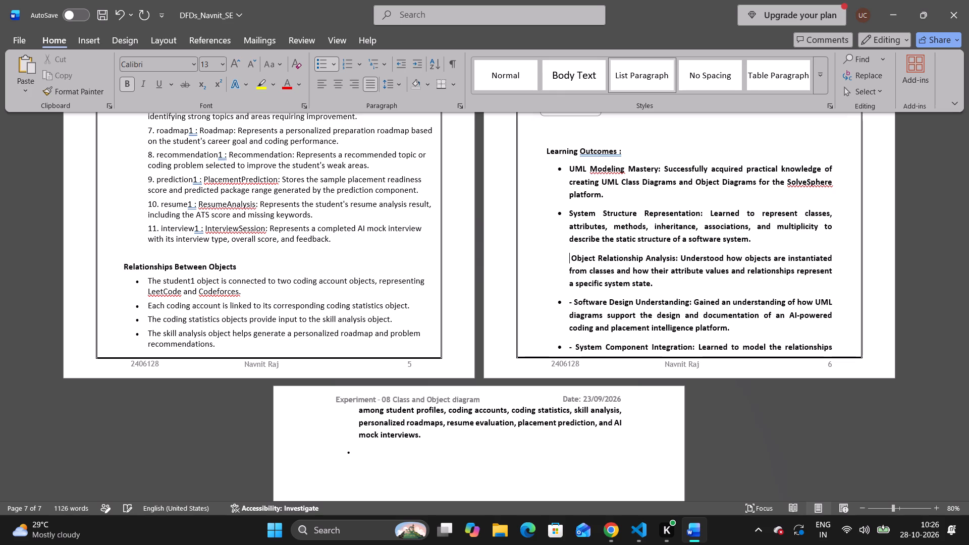
key(ctrl+z)
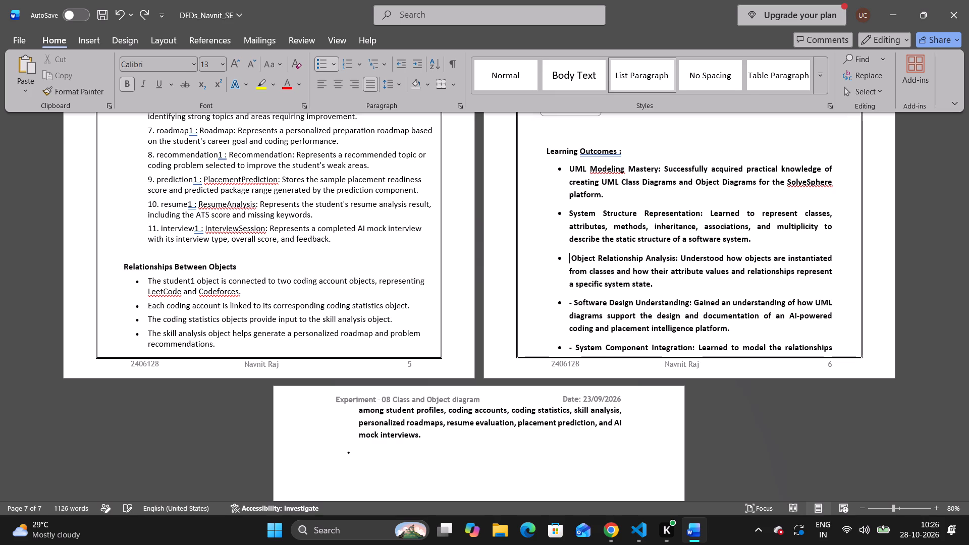
click(571, 298)
key(BackSpace)
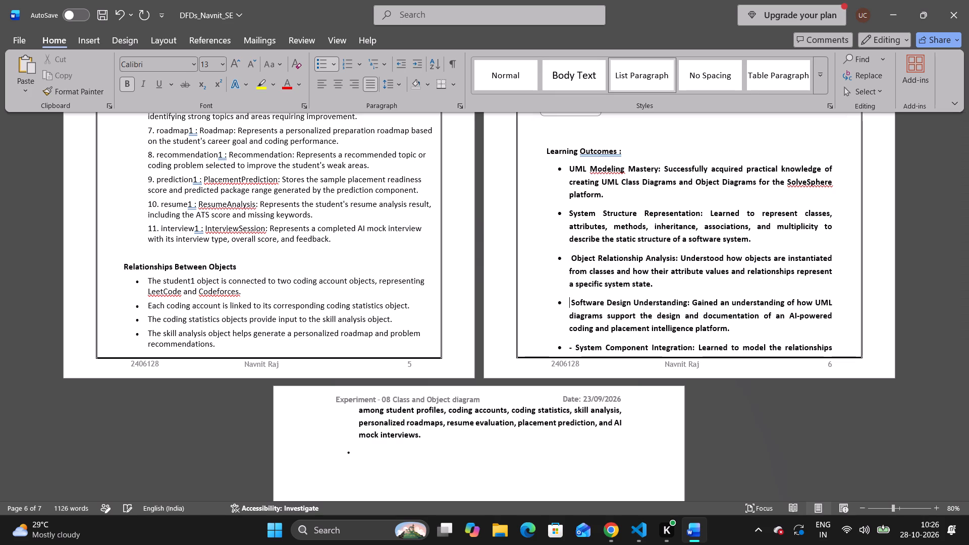
click(576, 345)
key(BackSpace)
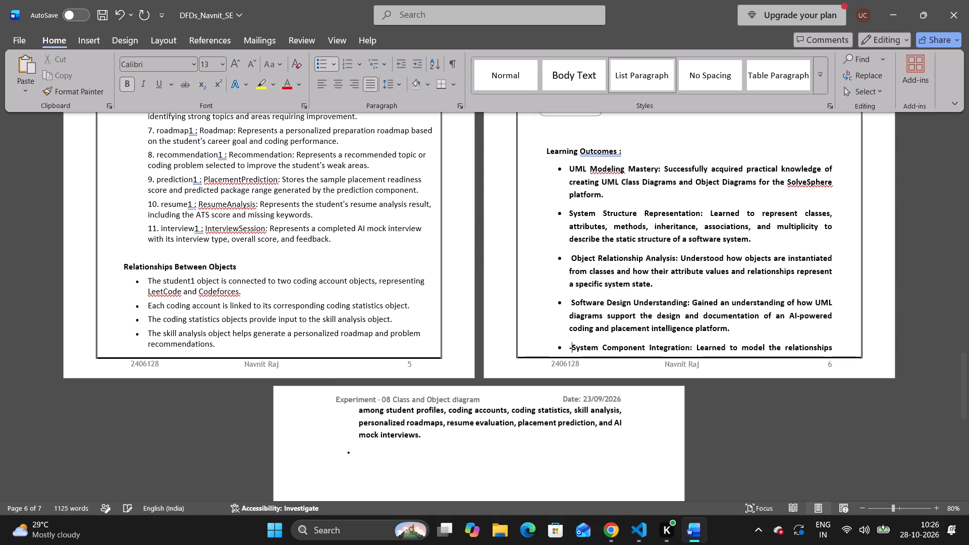
key(BackSpace)
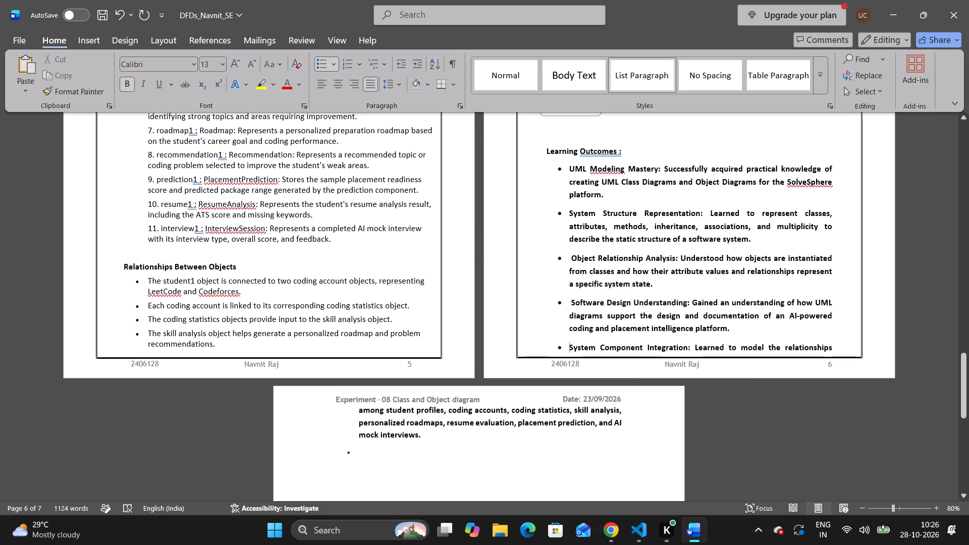
Delete the System Component Integration outcome that overflows onto page 7, along with its leftover bullet marker.
drag(429, 436, 558, 354)
key(BackSpace)
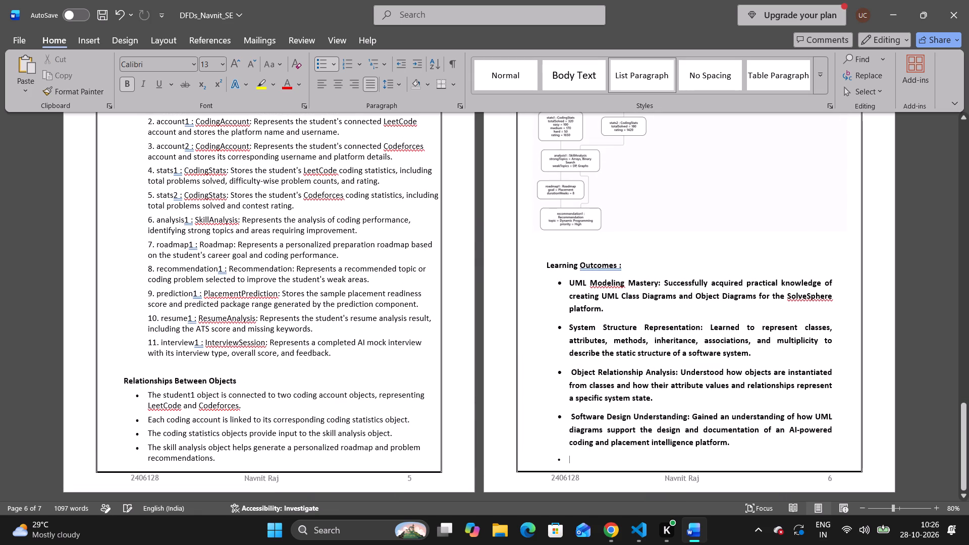
key(BackSpace)
Remove the bold formatting from all the remaining Learning Outcomes bullets.
drag(566, 282, 733, 449)
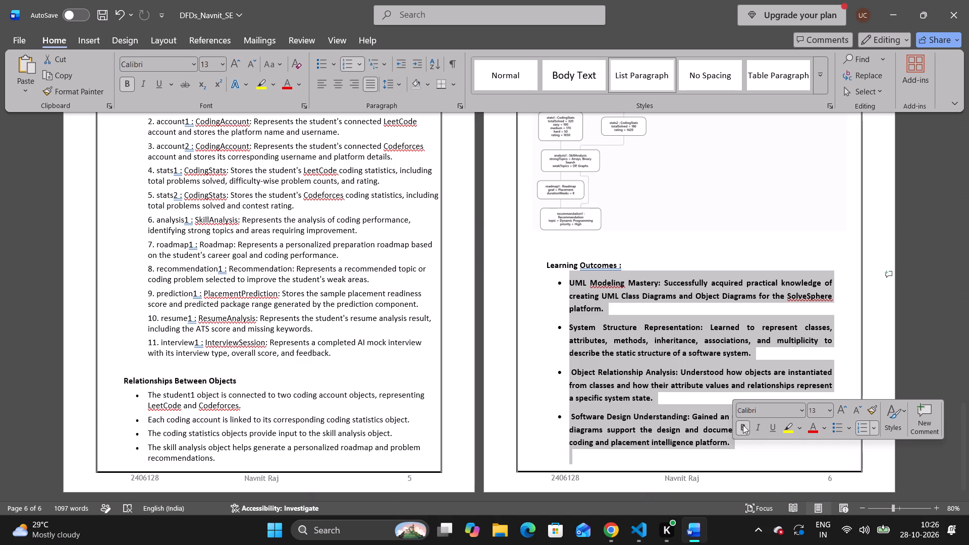
click(743, 425)
click(651, 366)
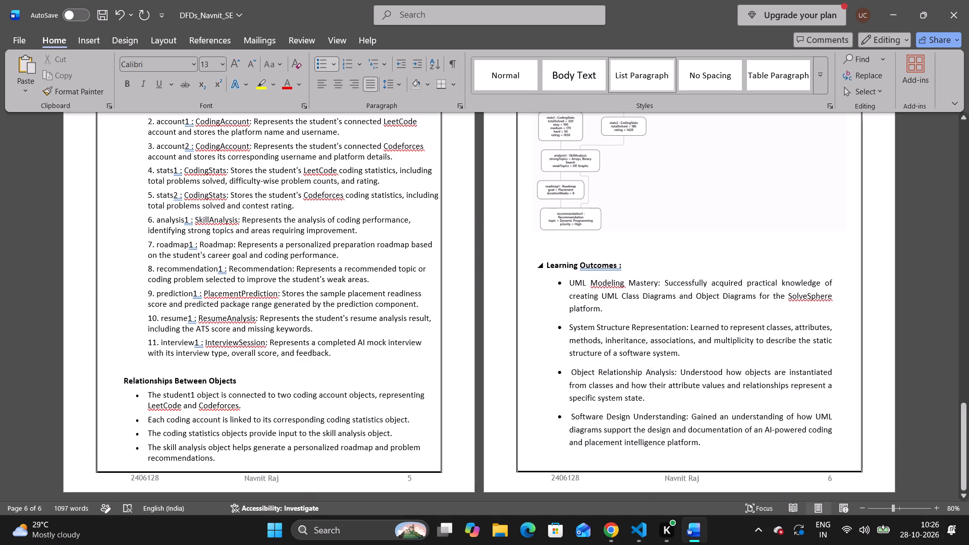
Update the student's roll number in the page footer by replacing its last two digits.
scroll(583, 282, right, 1)
scroll(583, 282, down, 1)
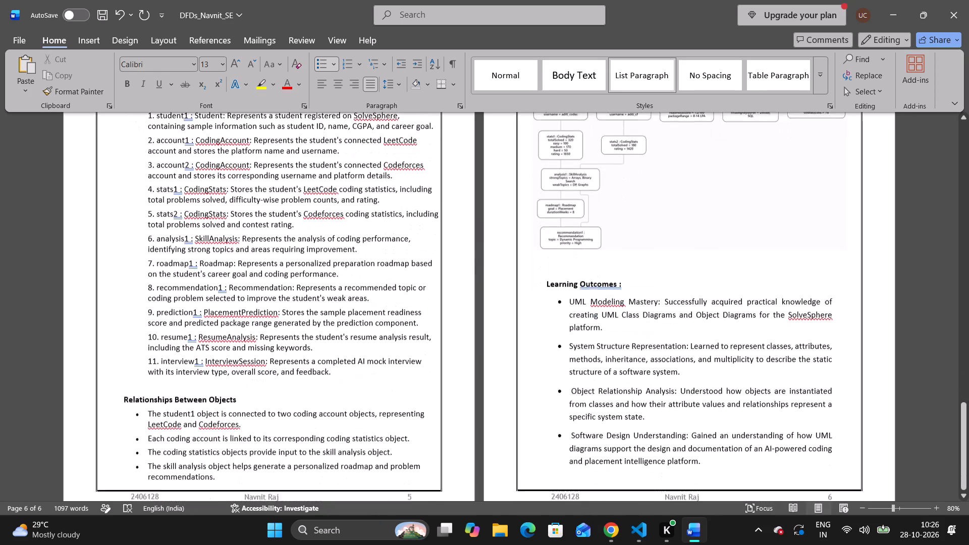
scroll(583, 282, down, 1)
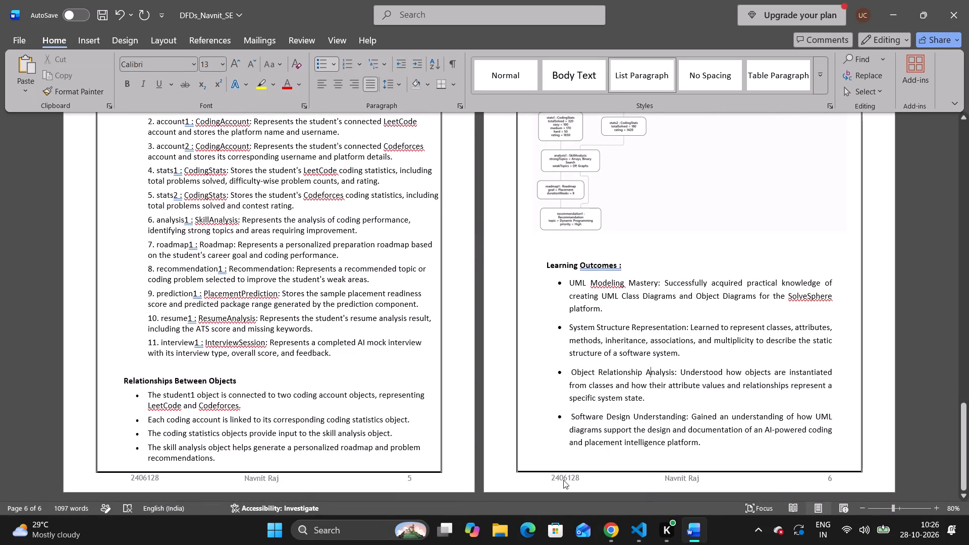
double_click(563, 480)
click(574, 479)
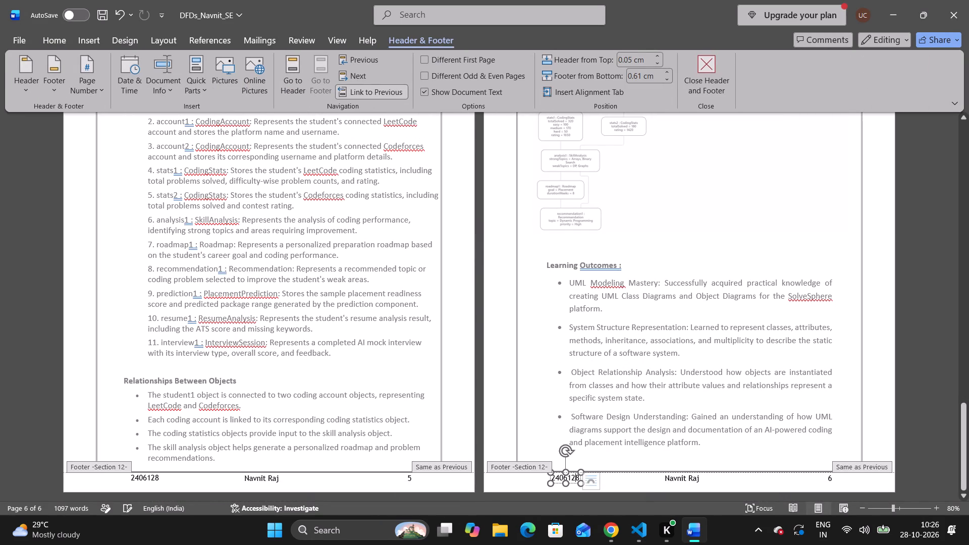
key(Right)
key(BackSpace)
key(BackSpace)
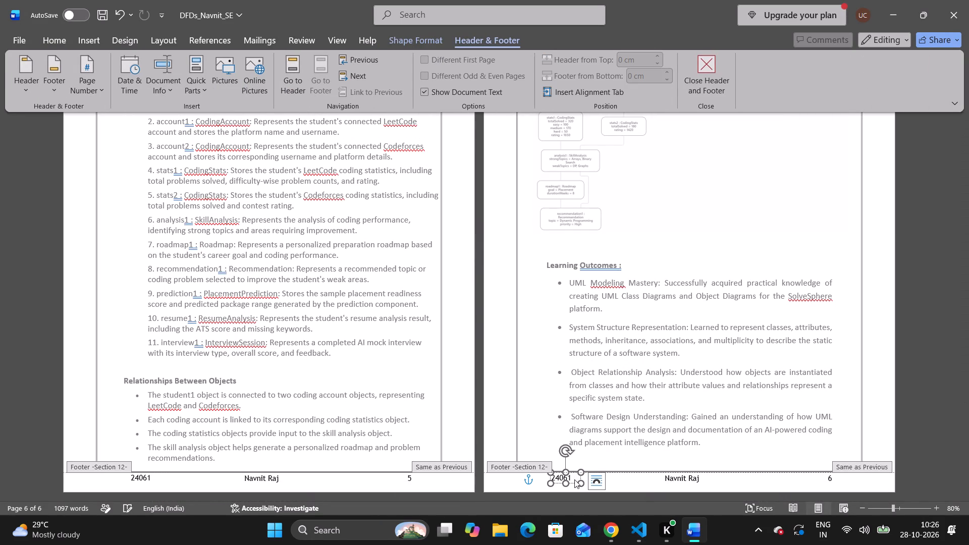
text(42)
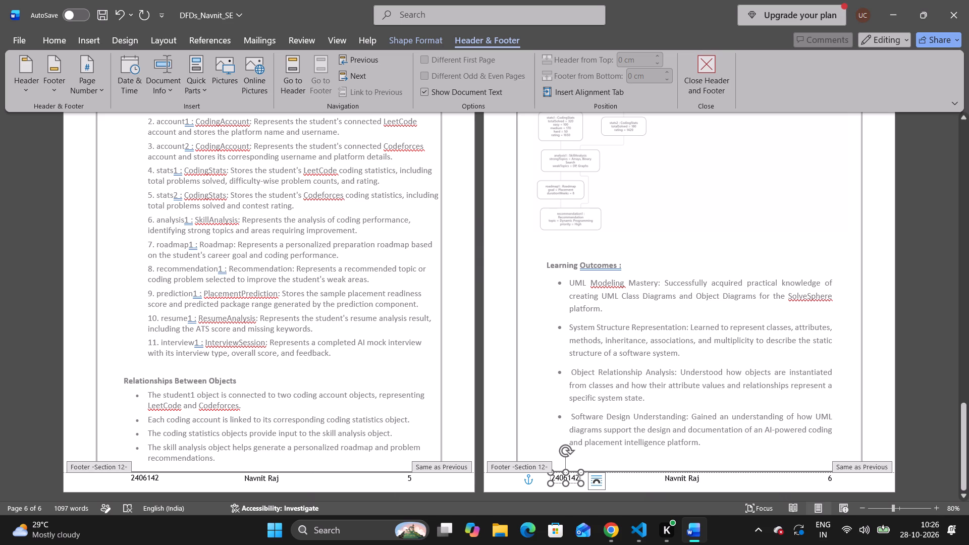
Replace the student's name in the page footer with the new student's first name and return to the document body.
click(701, 478)
key(BackSpace)
key(BackSpace)
key(BackSpace)
key(BackSpace)
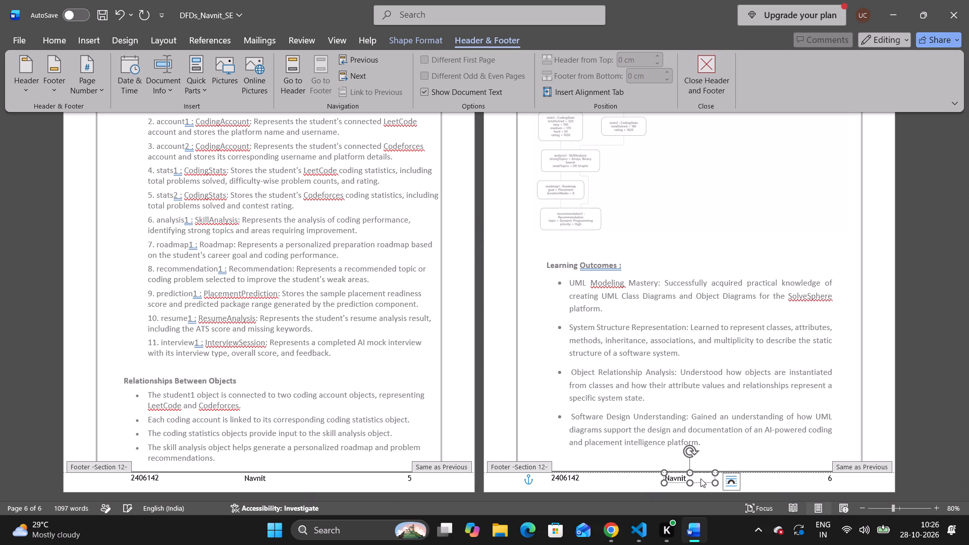
key(BackSpace)
key(BackSpace)
key(BackSpace)
key(BackSpace)
key(BackSpace)
key(BackSpace)
text(Harsh)
text(ww)
key(BackSpace)
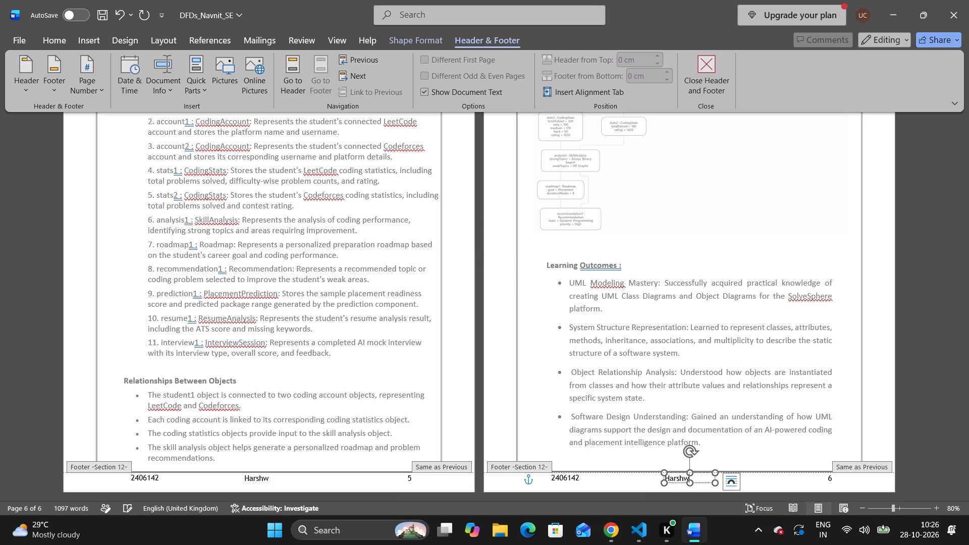
text(ardhan)
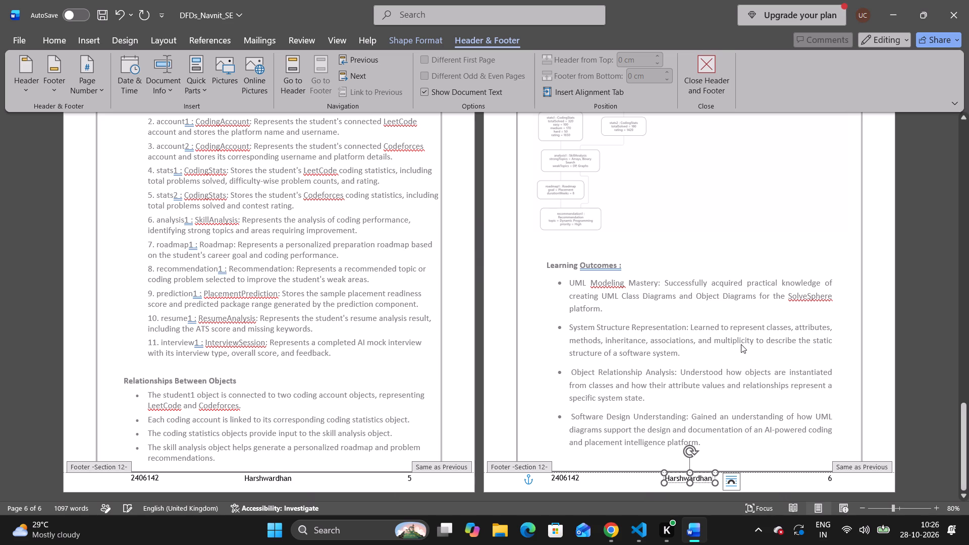
click(741, 344)
double_click(714, 309)
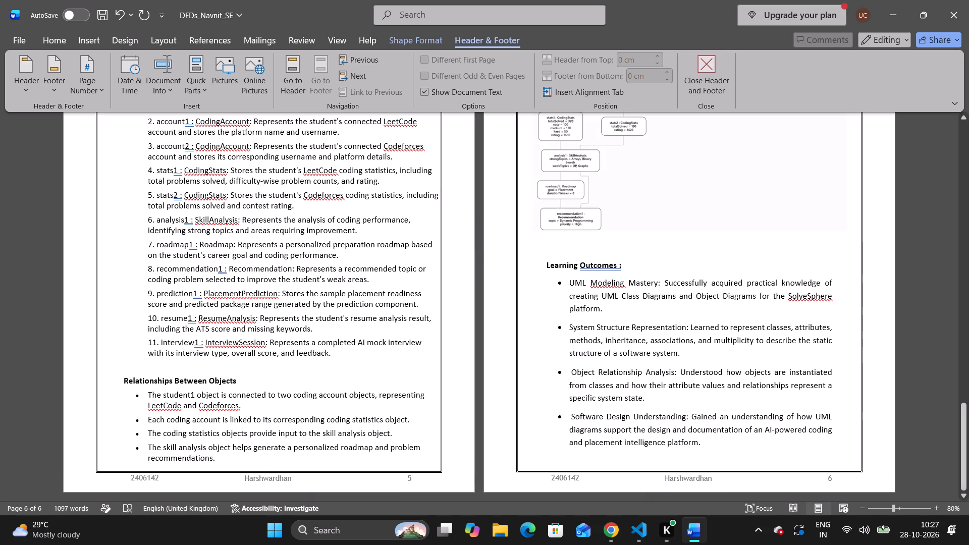
Review the document from the Learning Outcomes page back to the Experiment Problem and UML Notations & Symbols pages.
scroll(715, 323, up, 3)
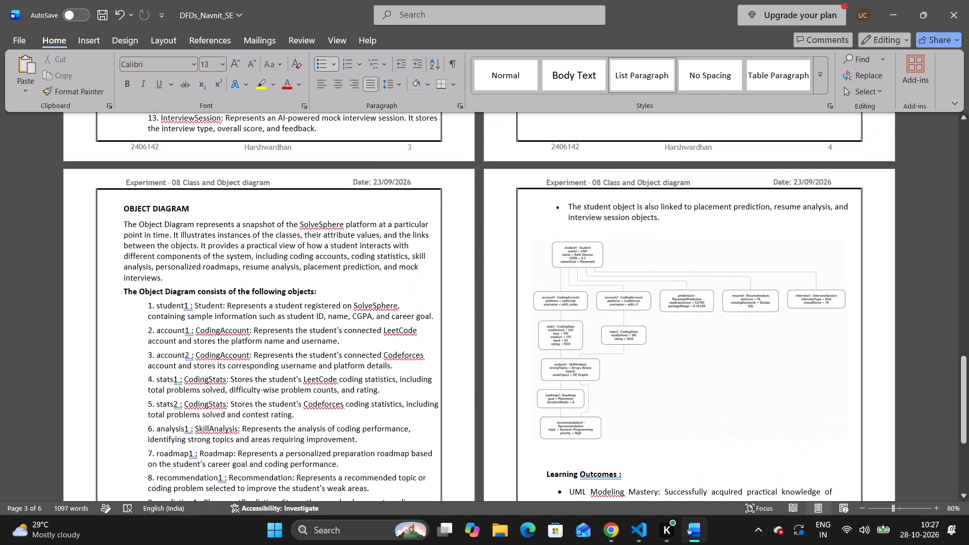
scroll(715, 323, up, 2)
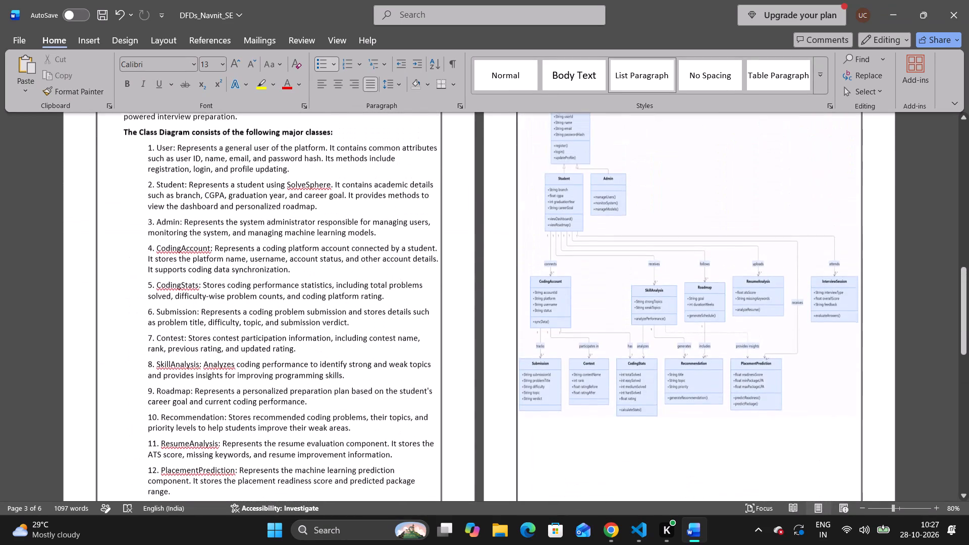
scroll(715, 323, up, 5)
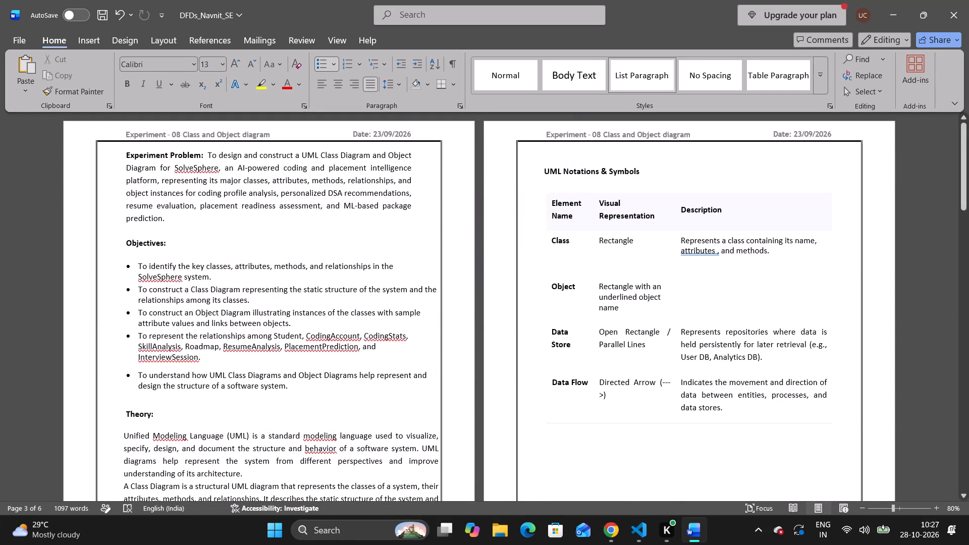